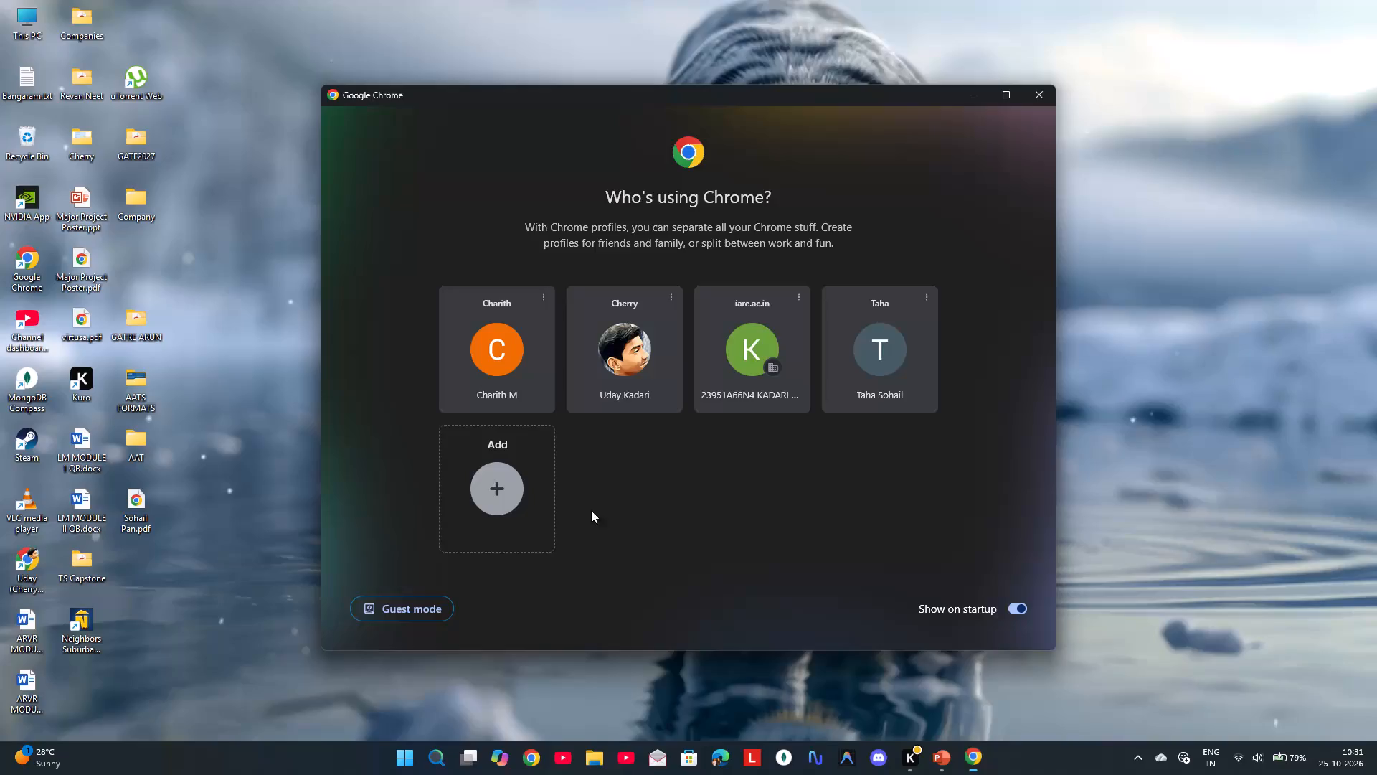
# Open the Cherry browser profile and switch Google to the second of the other accounts in its account list.
pyautogui.click(615, 374)
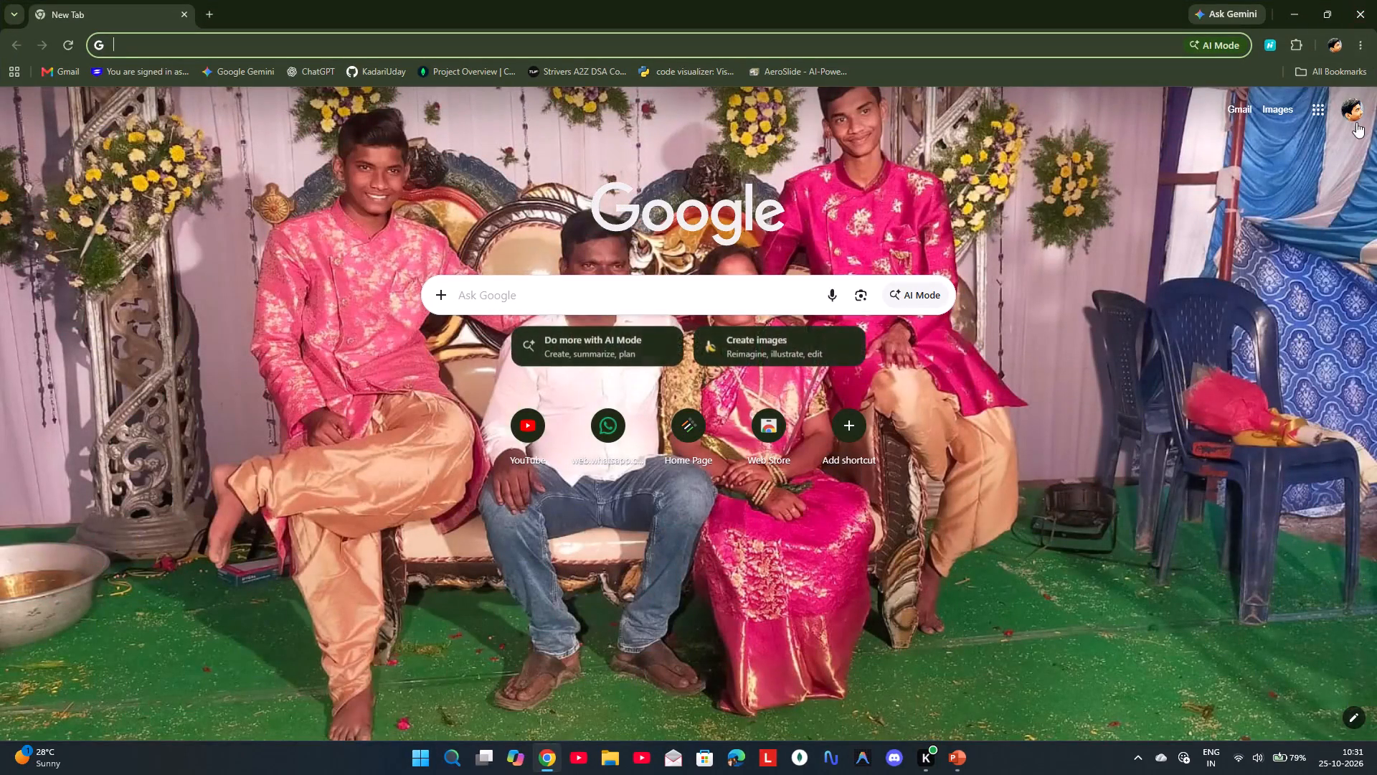
pyautogui.click(1348, 121)
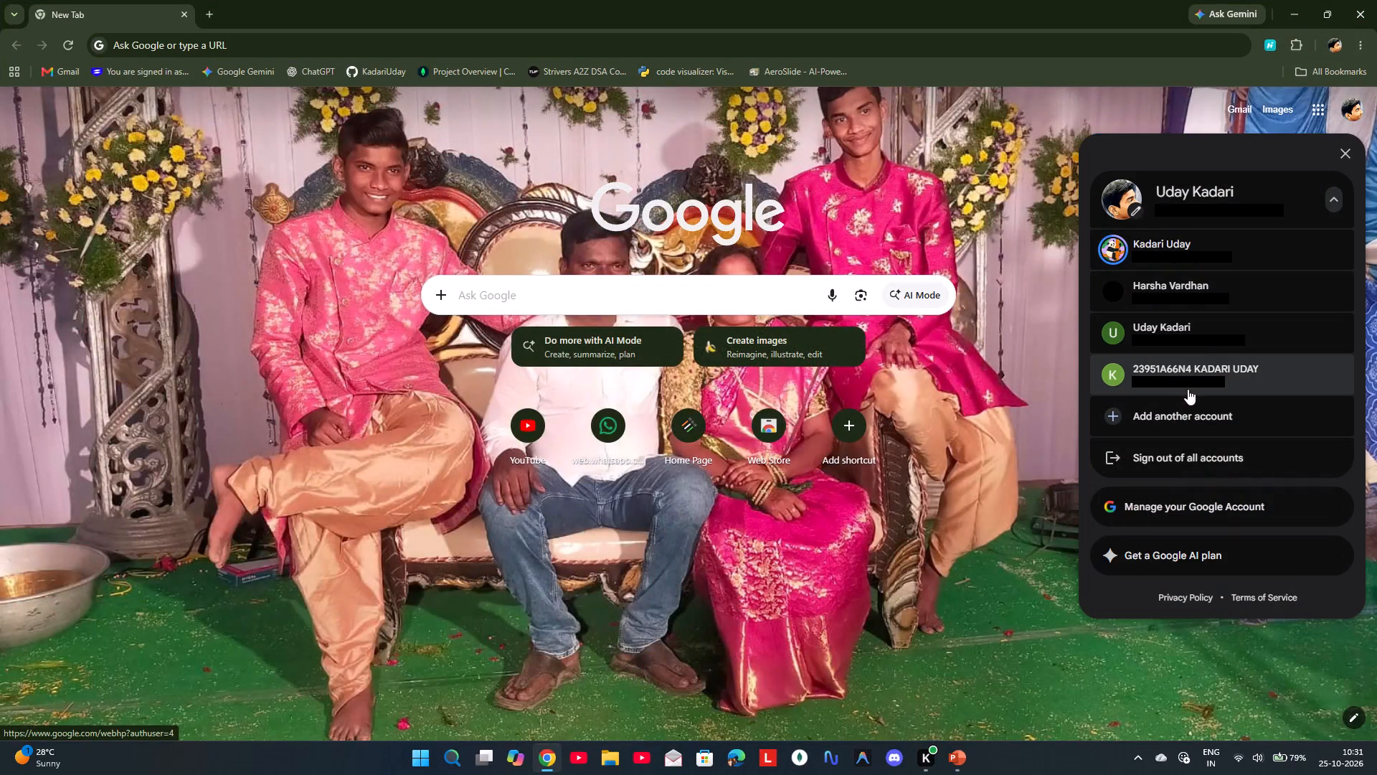
pyautogui.click(1196, 284)
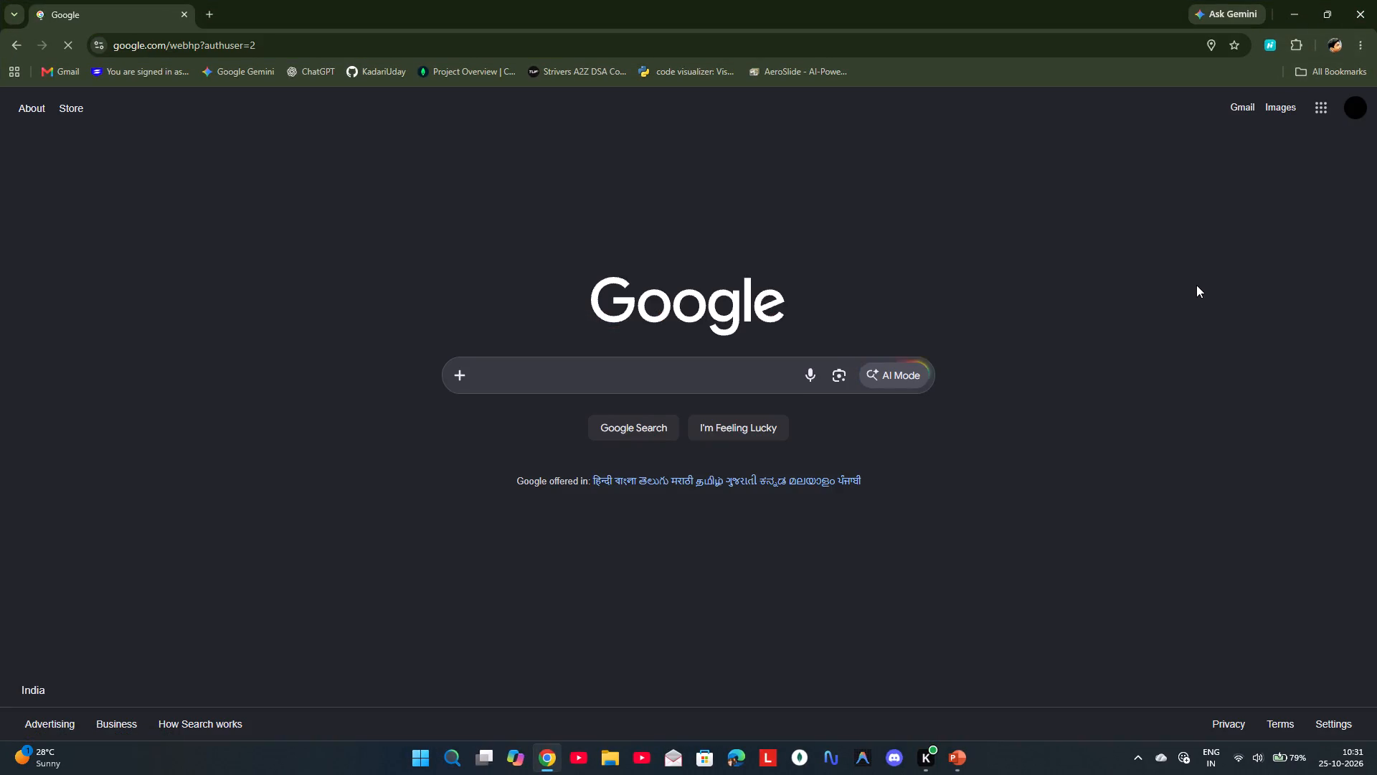
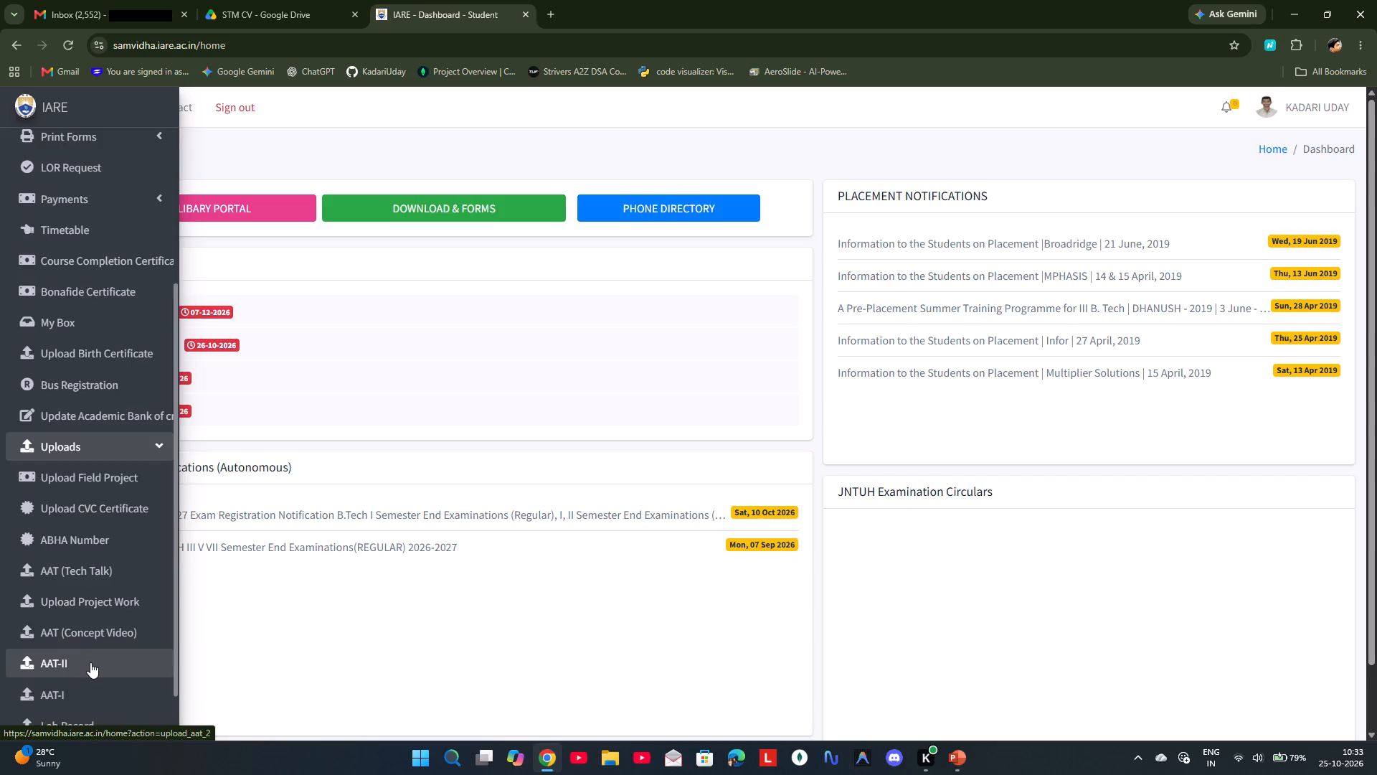
# Open the AAT-II upload page and get the assigned question for Language Modeling (ACAD40).
pyautogui.click(90, 662)
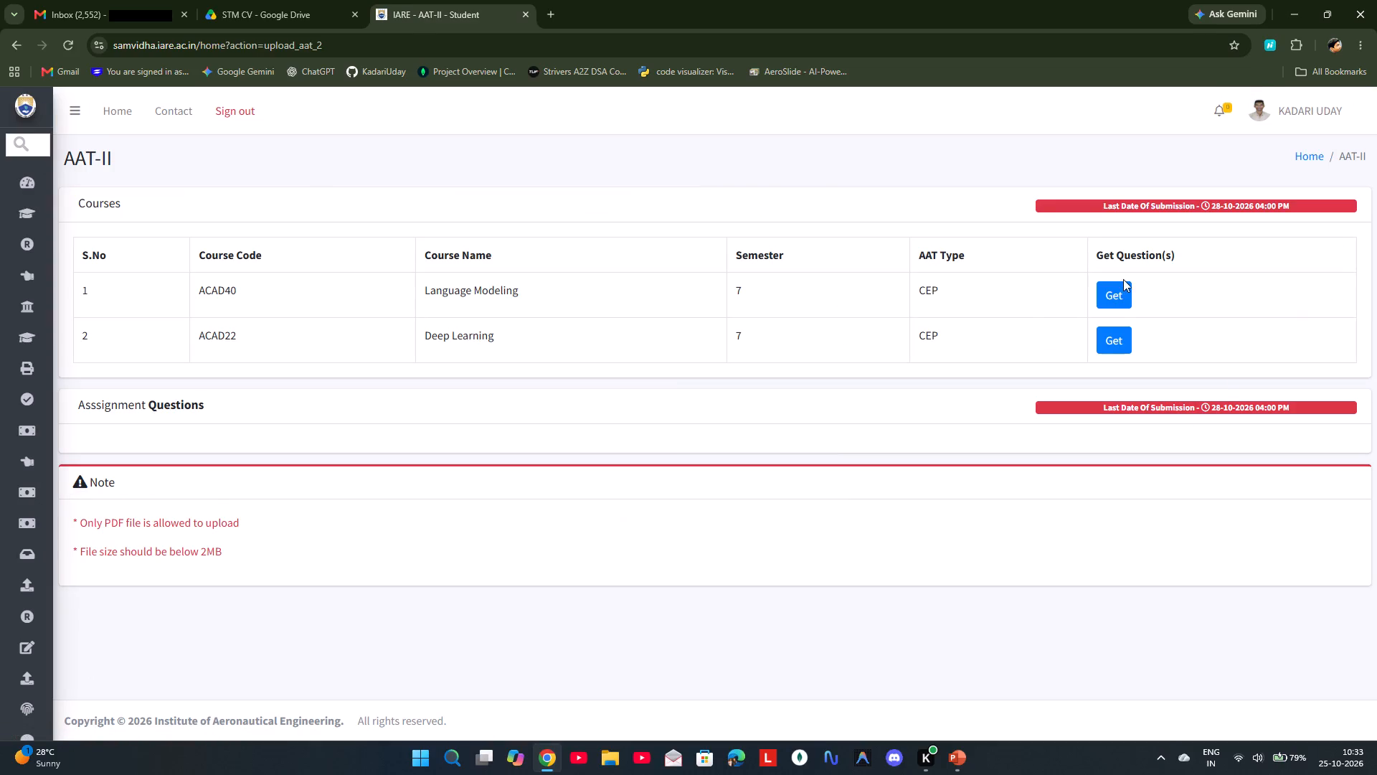
pyautogui.click(1117, 298)
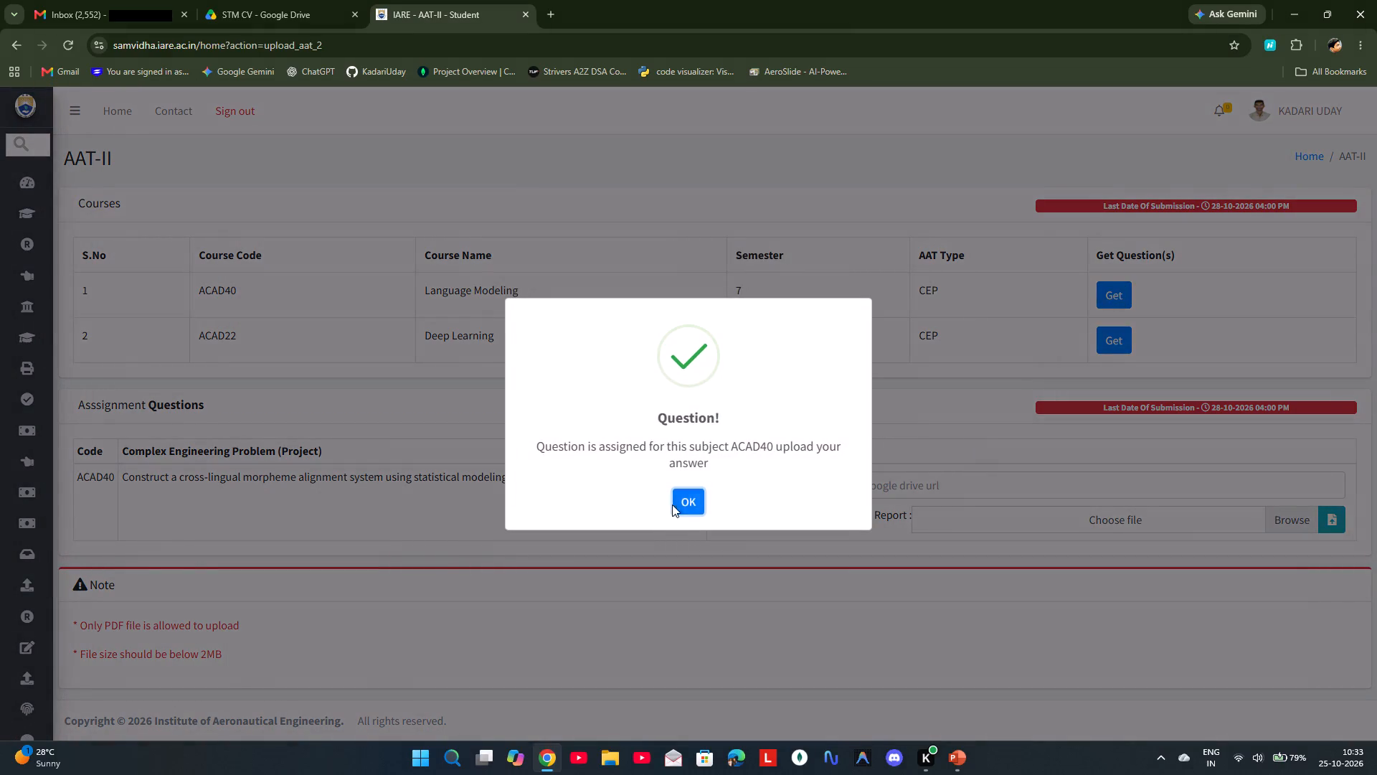
pyautogui.click(689, 494)
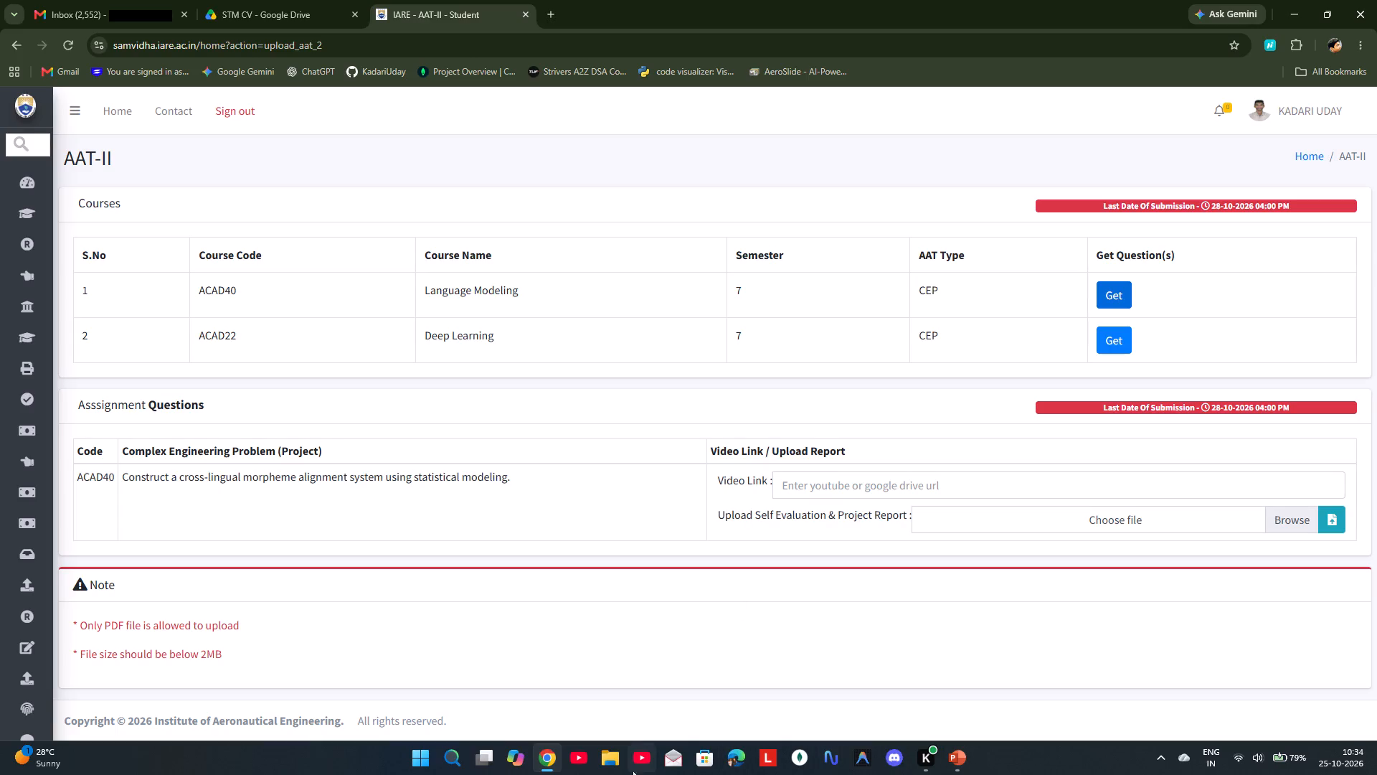
# Switch to File Explorer and open DL CEP N4.pptx from the AAT ASSIGNMENTS folder.
pyautogui.click(611, 771)
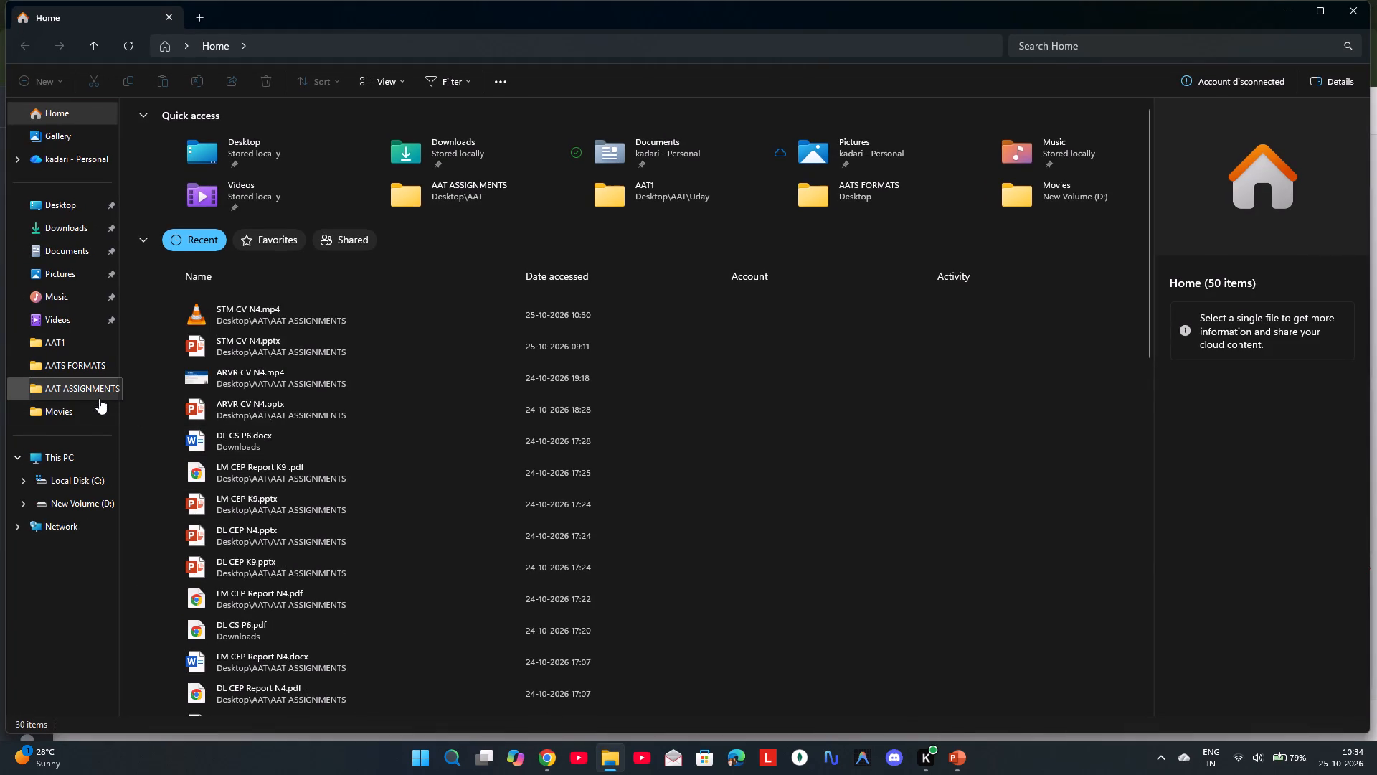
pyautogui.click(99, 398)
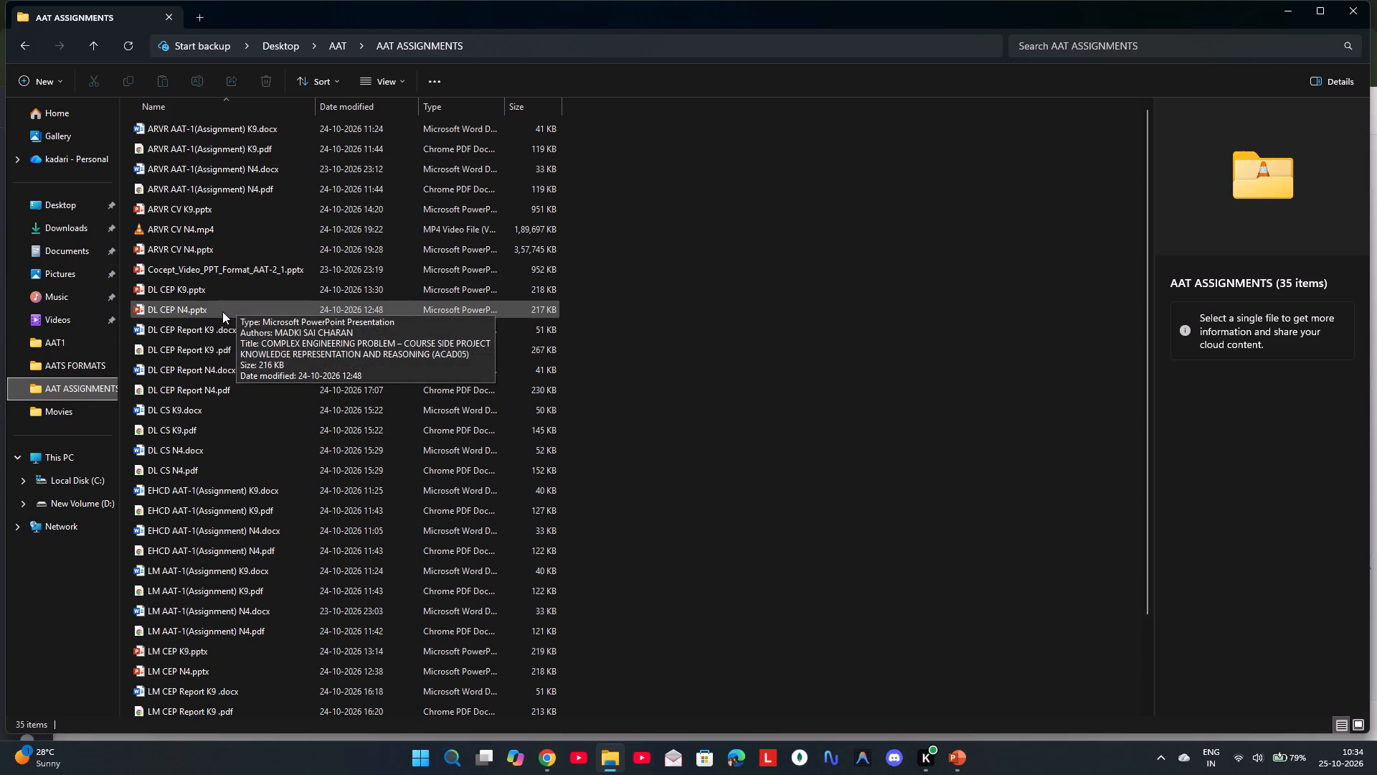
pyautogui.doubleClick(222, 312)
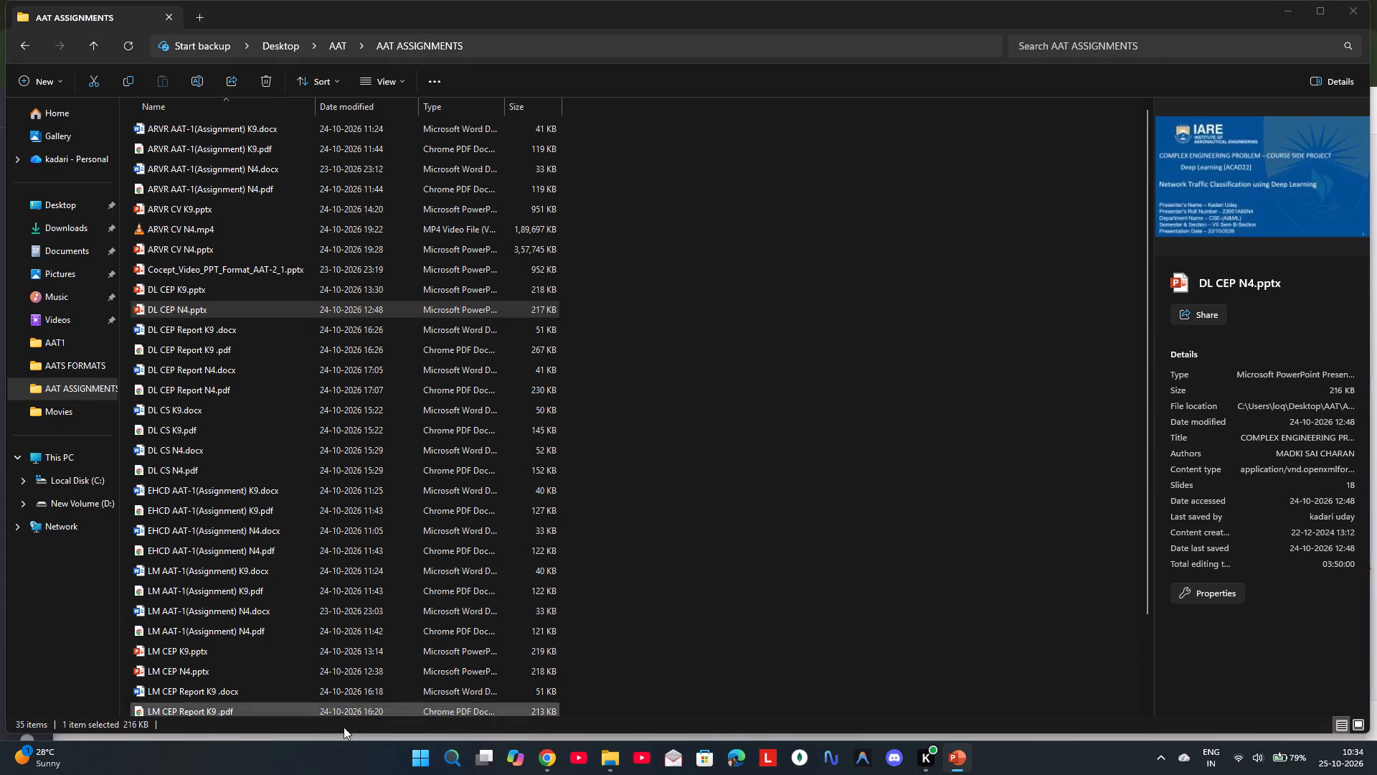
# Recheck the assigned question in Chrome and open LM CEP N4.pptx from the AAT ASSIGNMENTS folder.
pyautogui.click(539, 774)
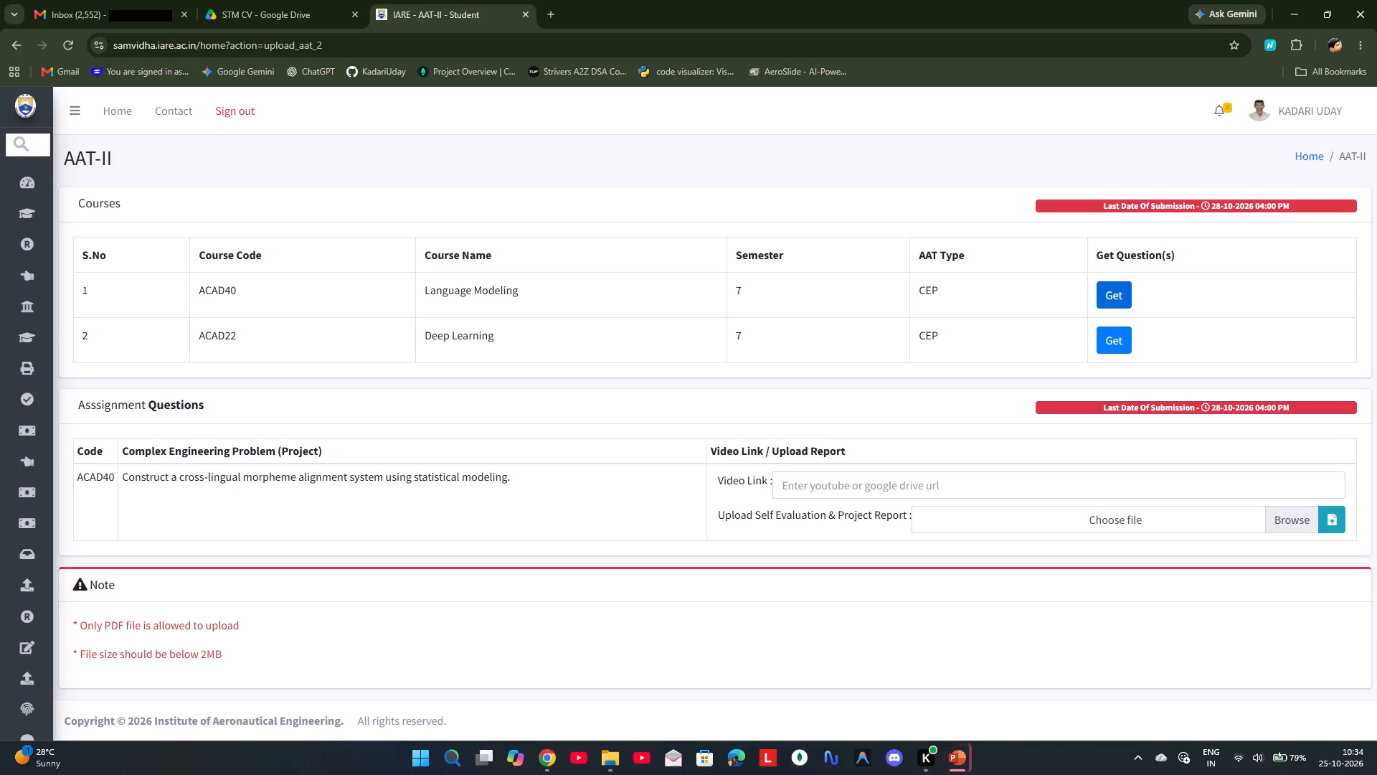
pyautogui.click(610, 758)
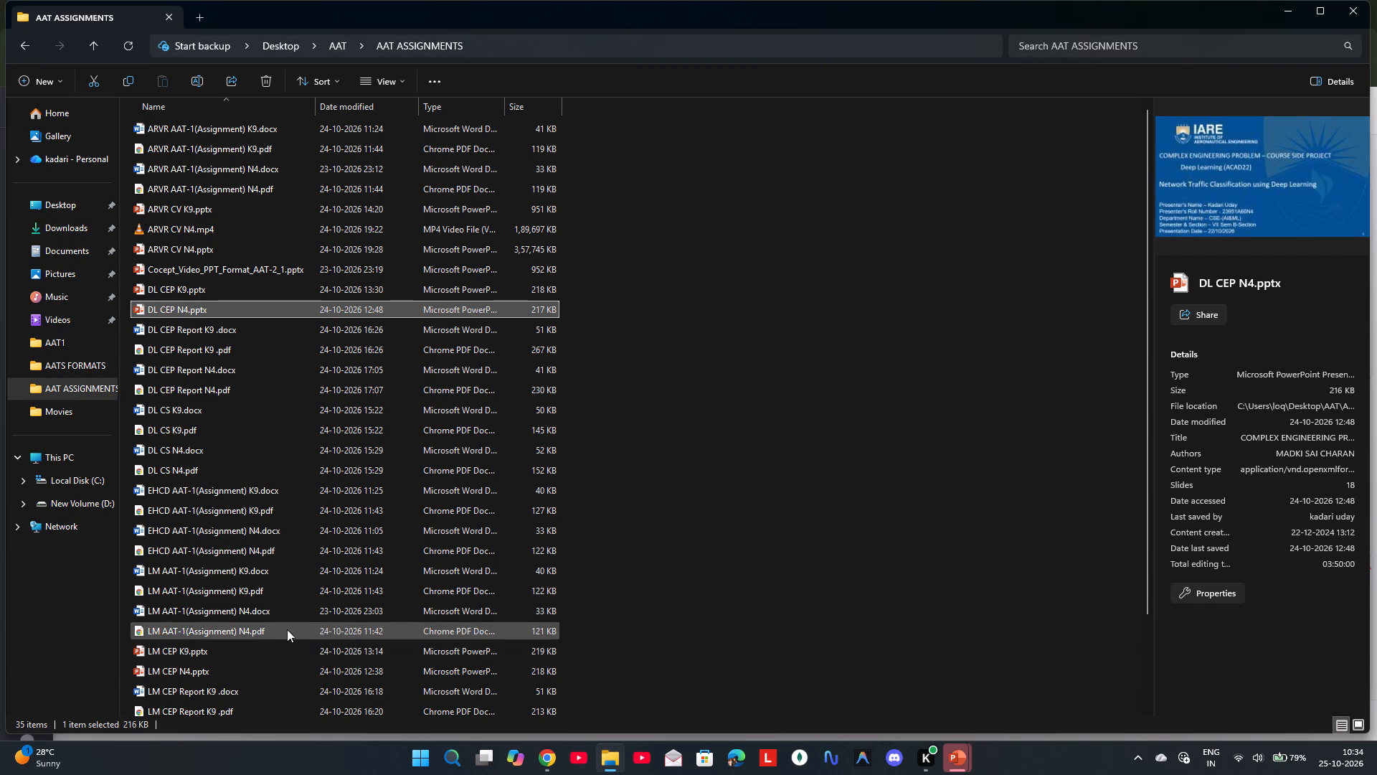
pyautogui.doubleClick(219, 670)
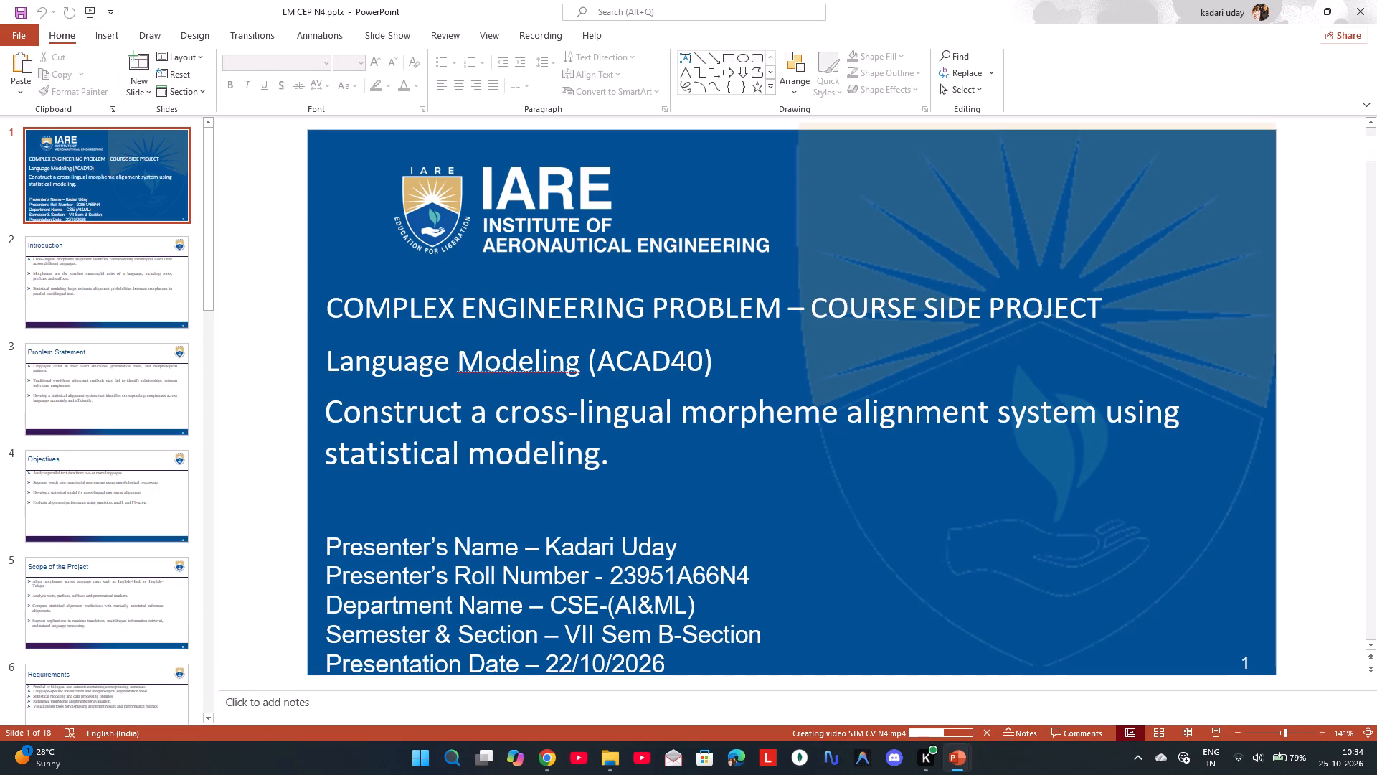
# Check the LM CEP N4 presentation against the portal's ACAD40 question, review its slides through to the end, and close it.
pyautogui.click(543, 749)
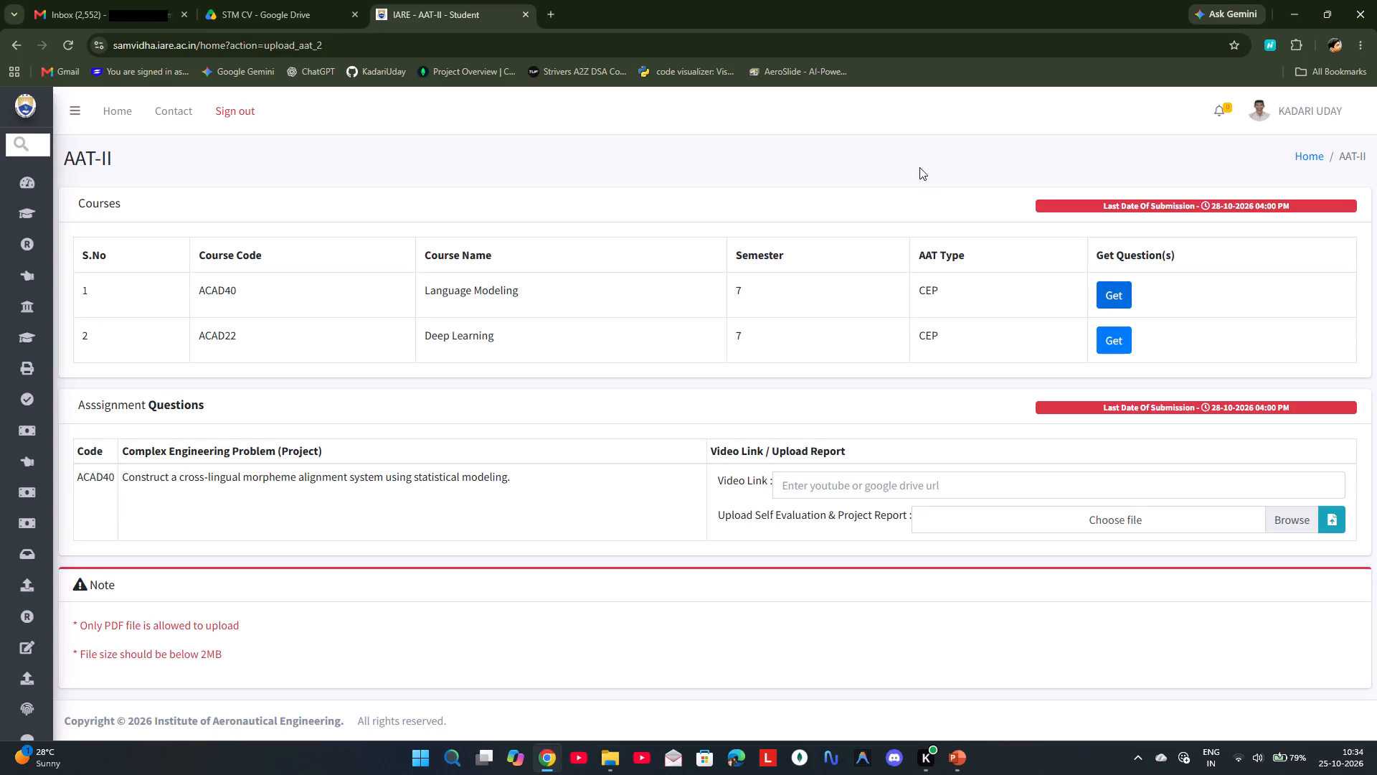
pyautogui.click(1307, 0)
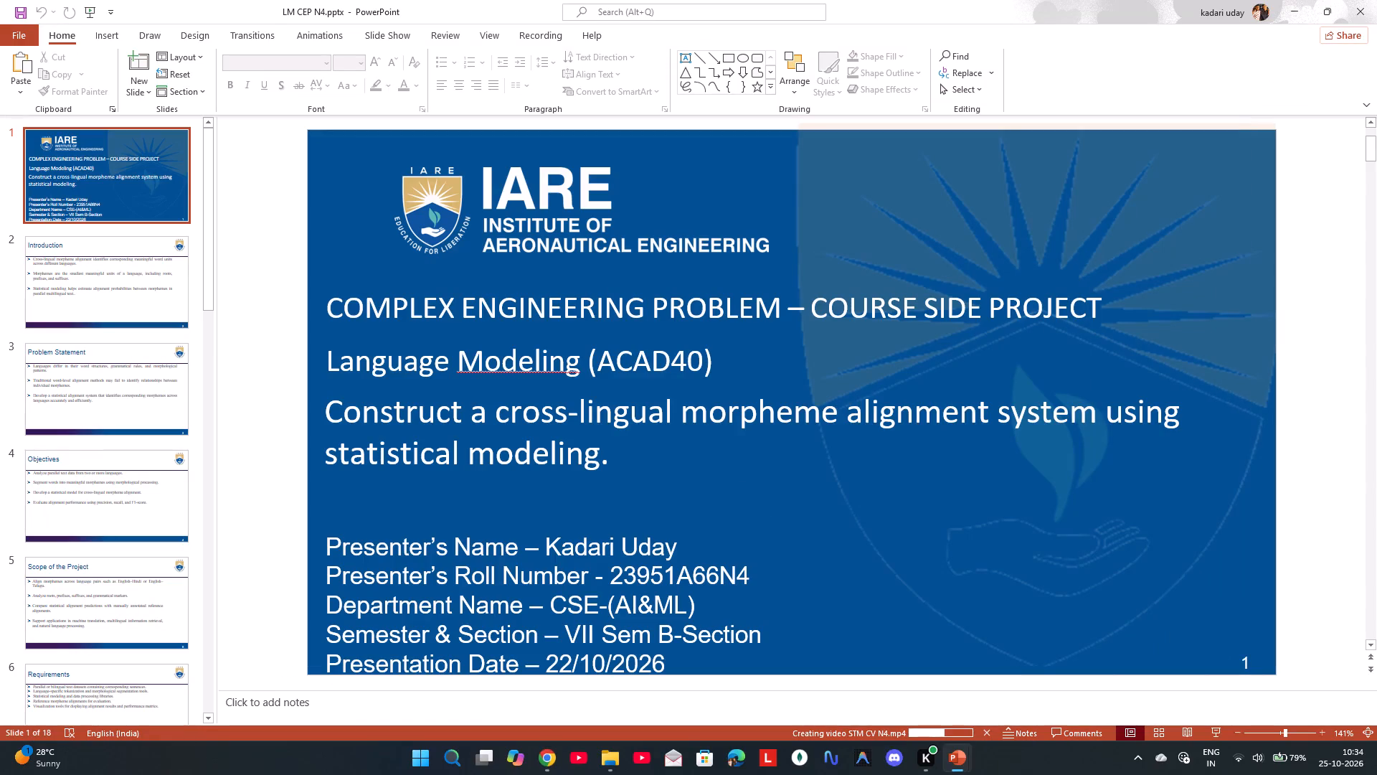
pyautogui.scroll(-8, 623, 513)
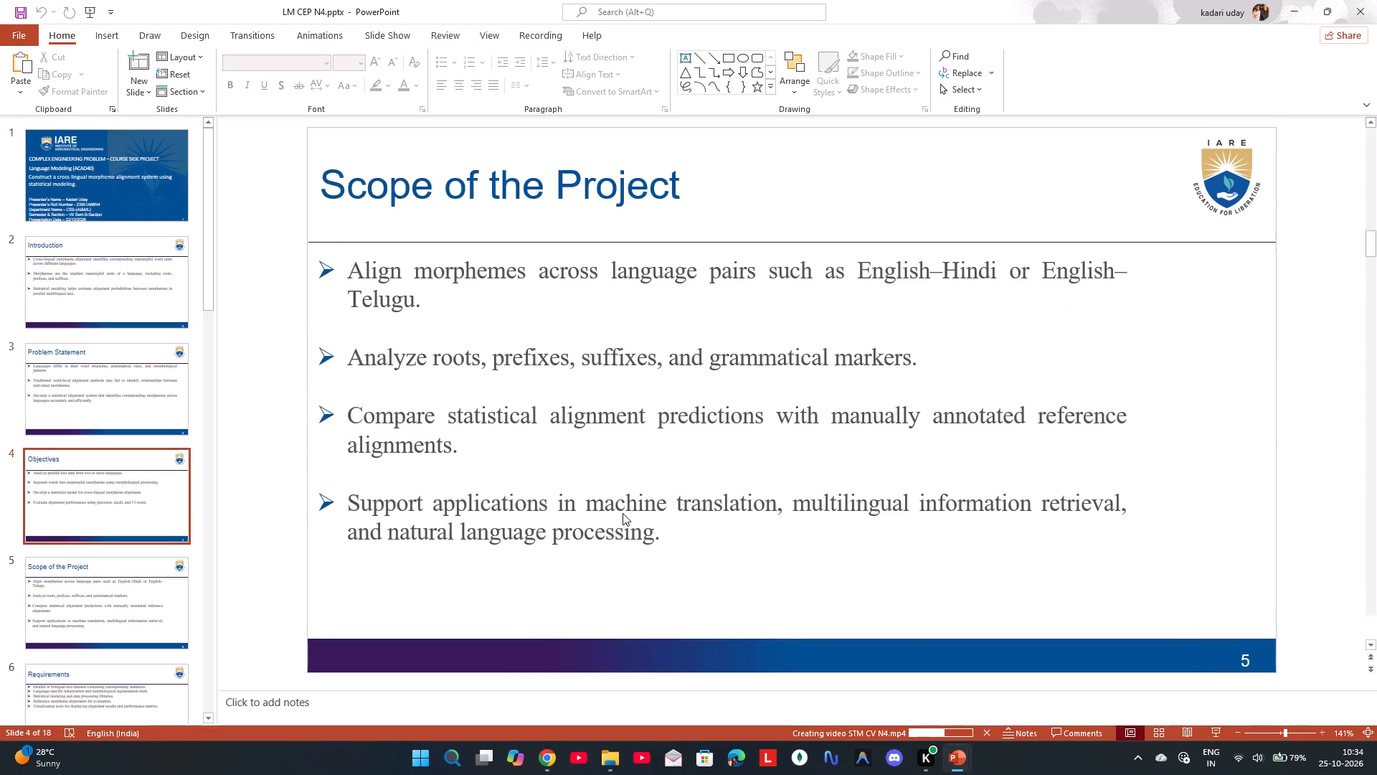
pyautogui.scroll(-7, 623, 513)
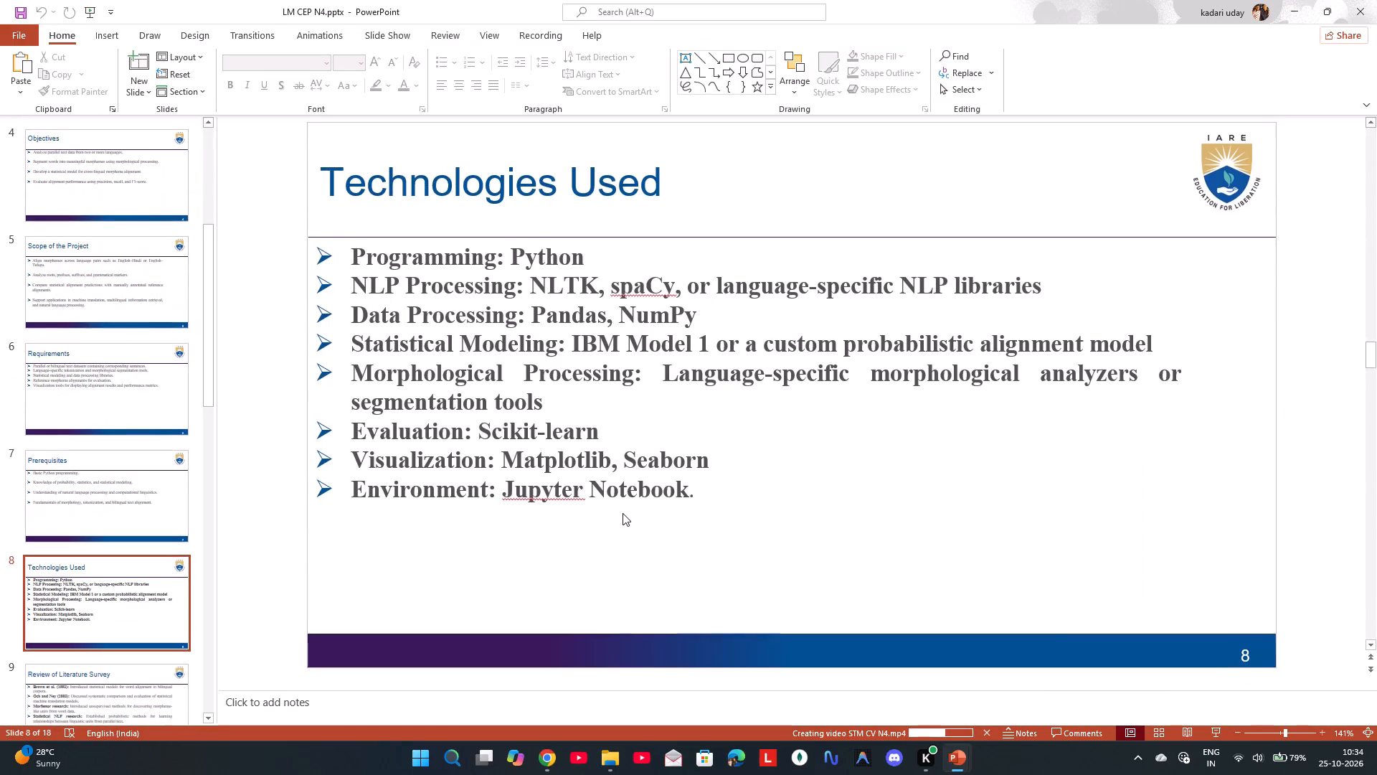
pyautogui.scroll(-6, 623, 513)
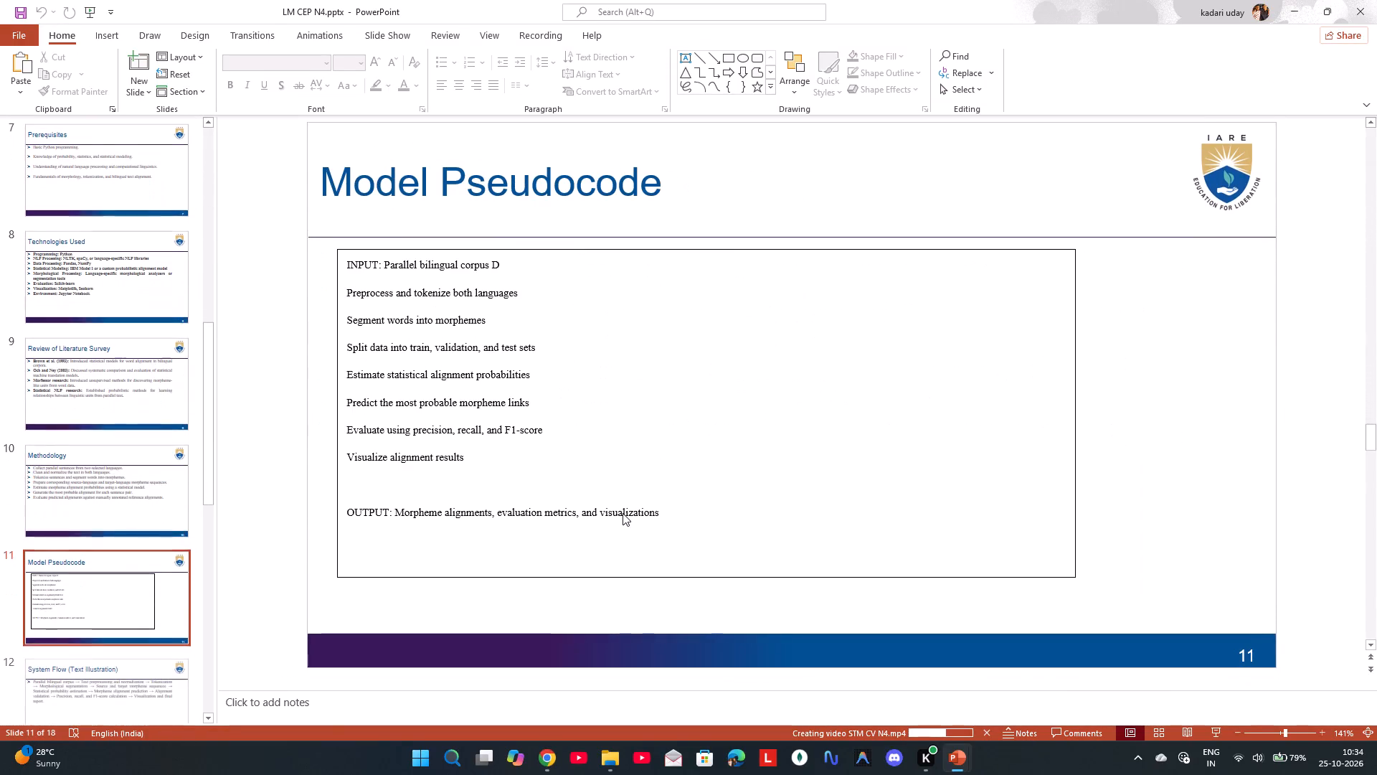
pyautogui.scroll(-3, 623, 513)
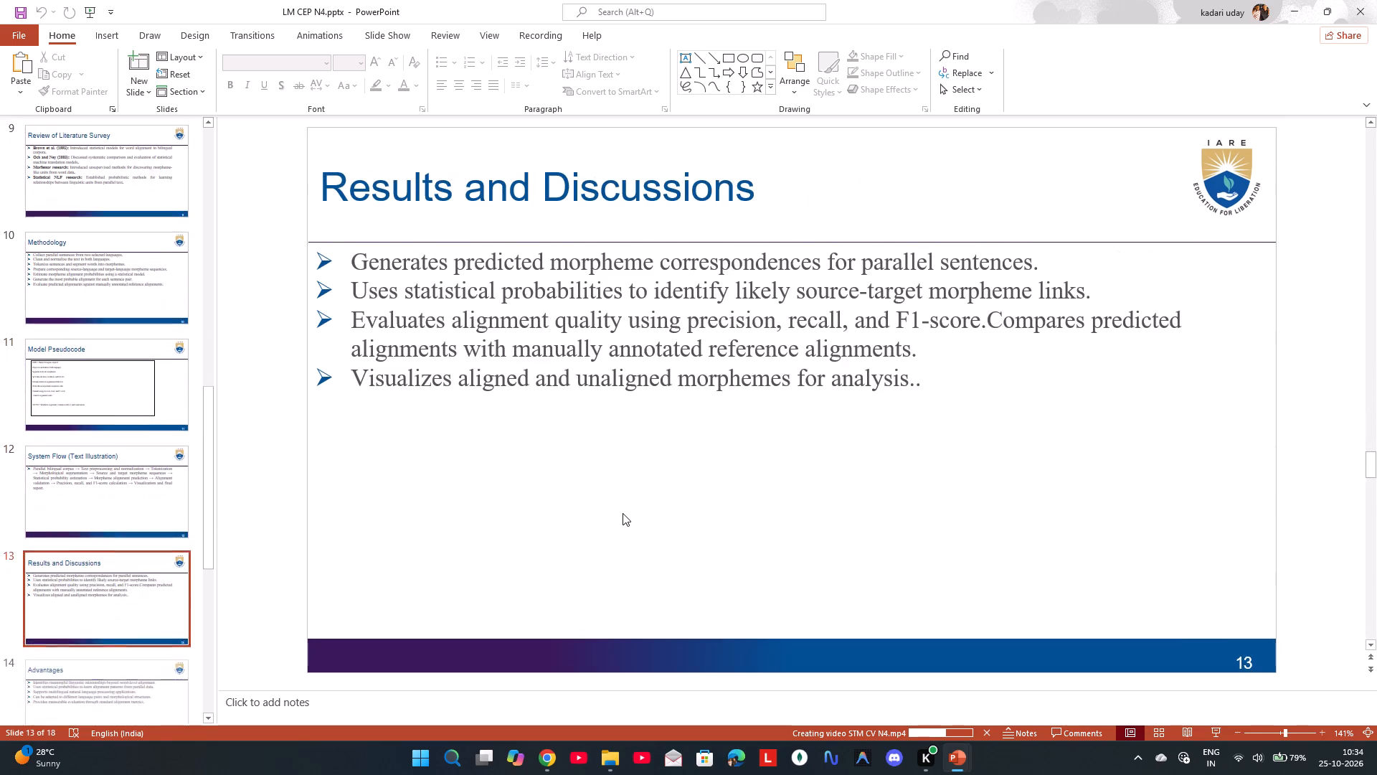
pyautogui.scroll(-13, 623, 513)
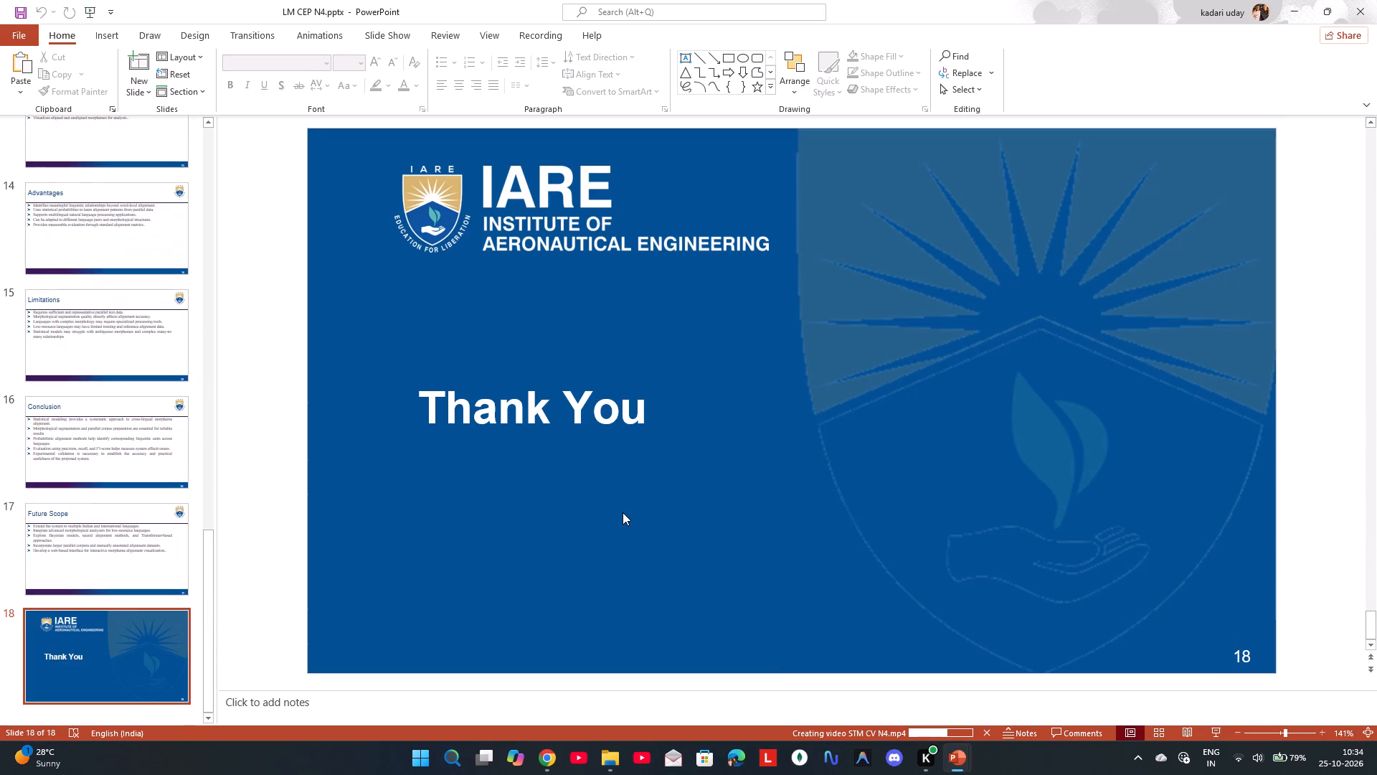
pyautogui.click(1376, 0)
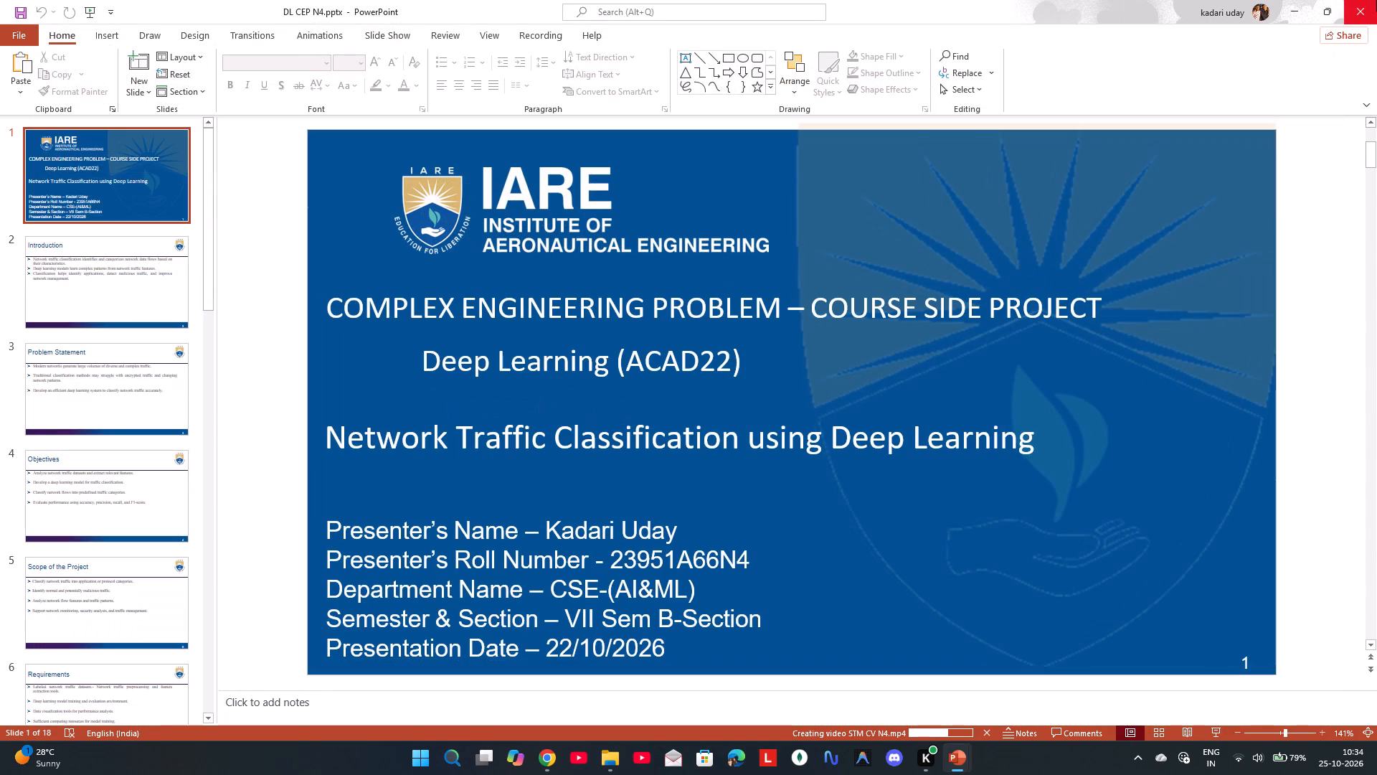
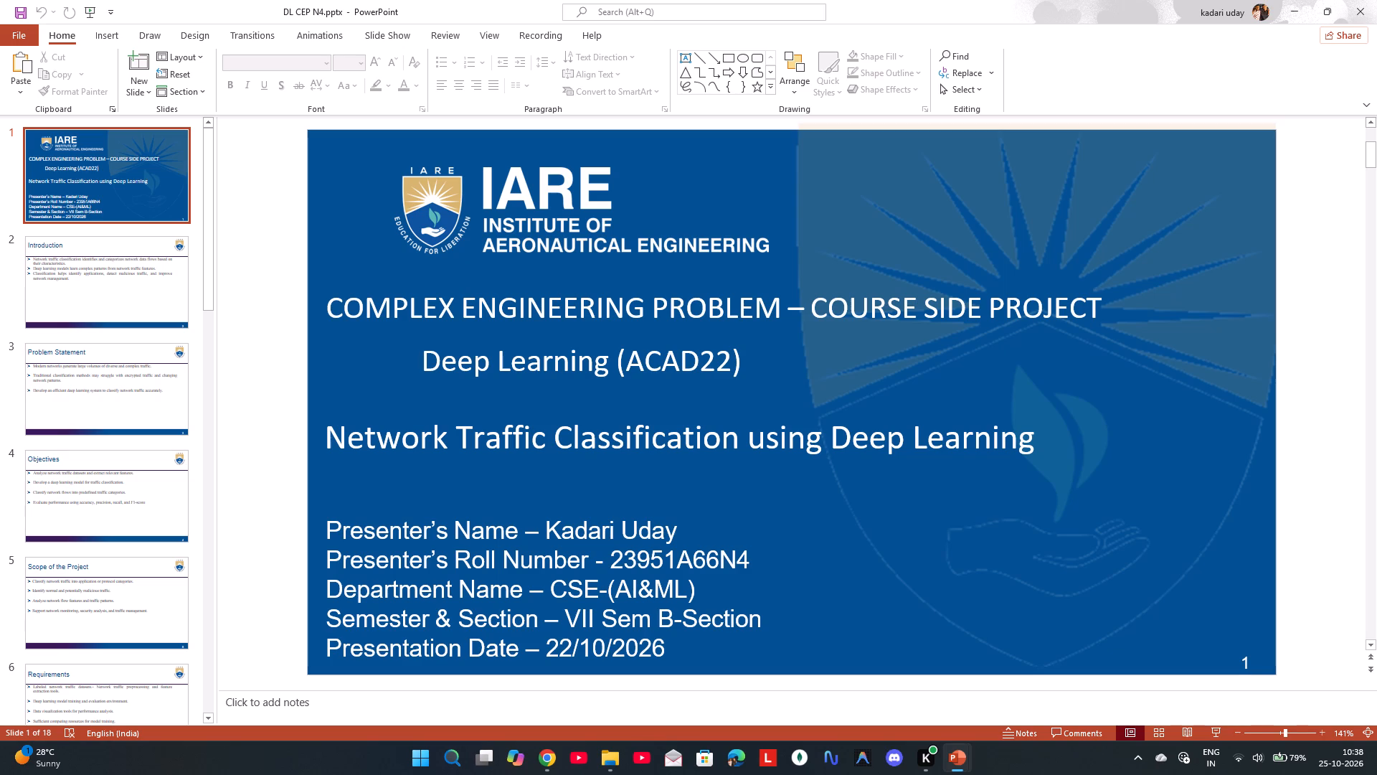
# Play STM CV N4.mp4 from the AAT ASSIGNMENTS folder in VLC to check its picture and sound, and close it.
pyautogui.press('super+e')
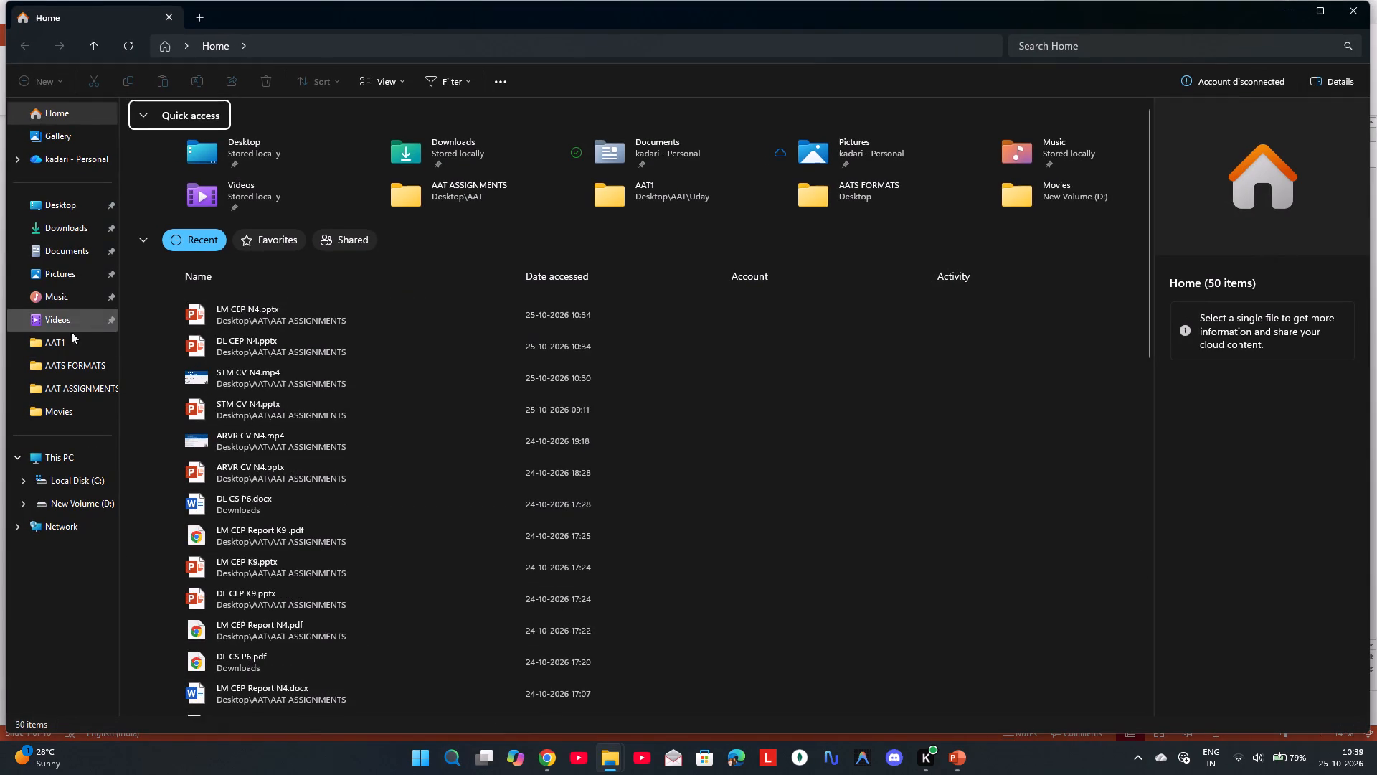
pyautogui.click(67, 382)
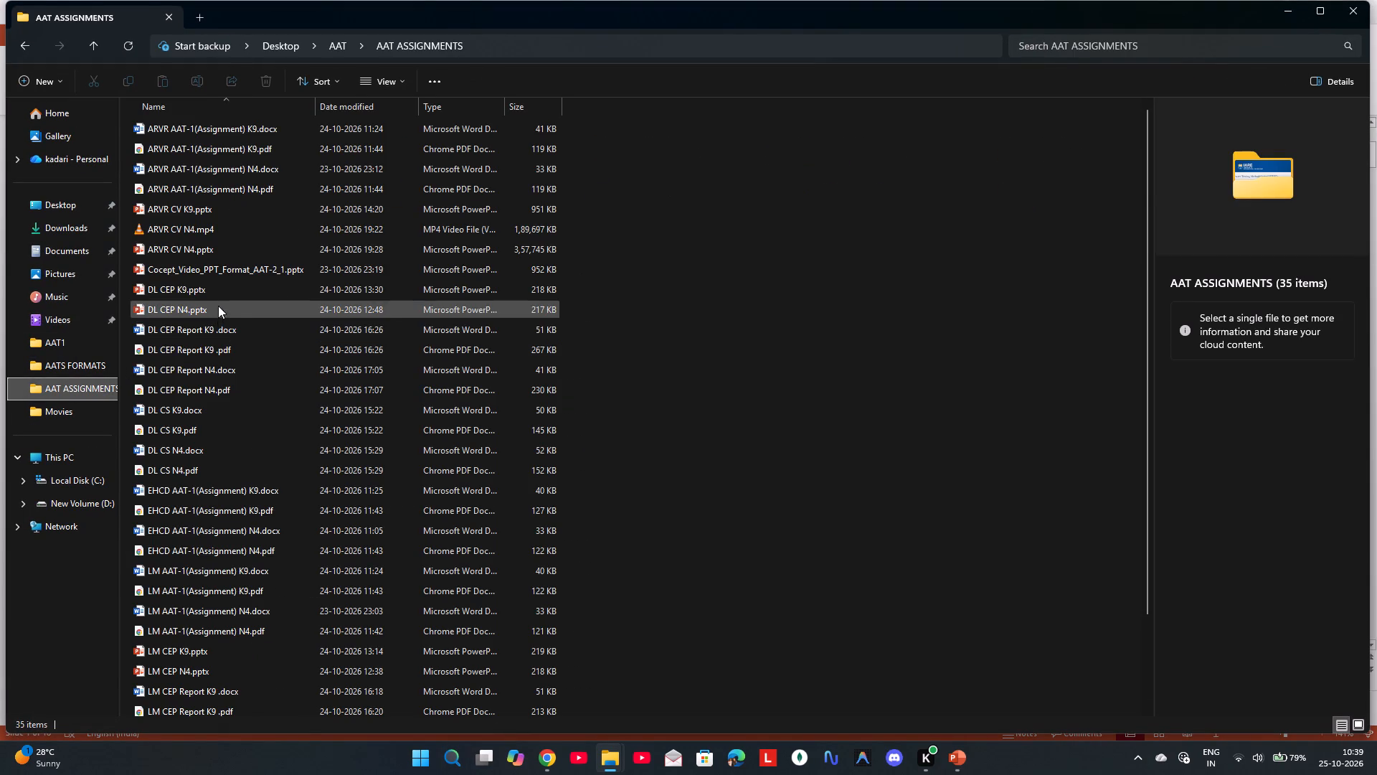
pyautogui.scroll(-4, 218, 312)
pyautogui.doubleClick(178, 685)
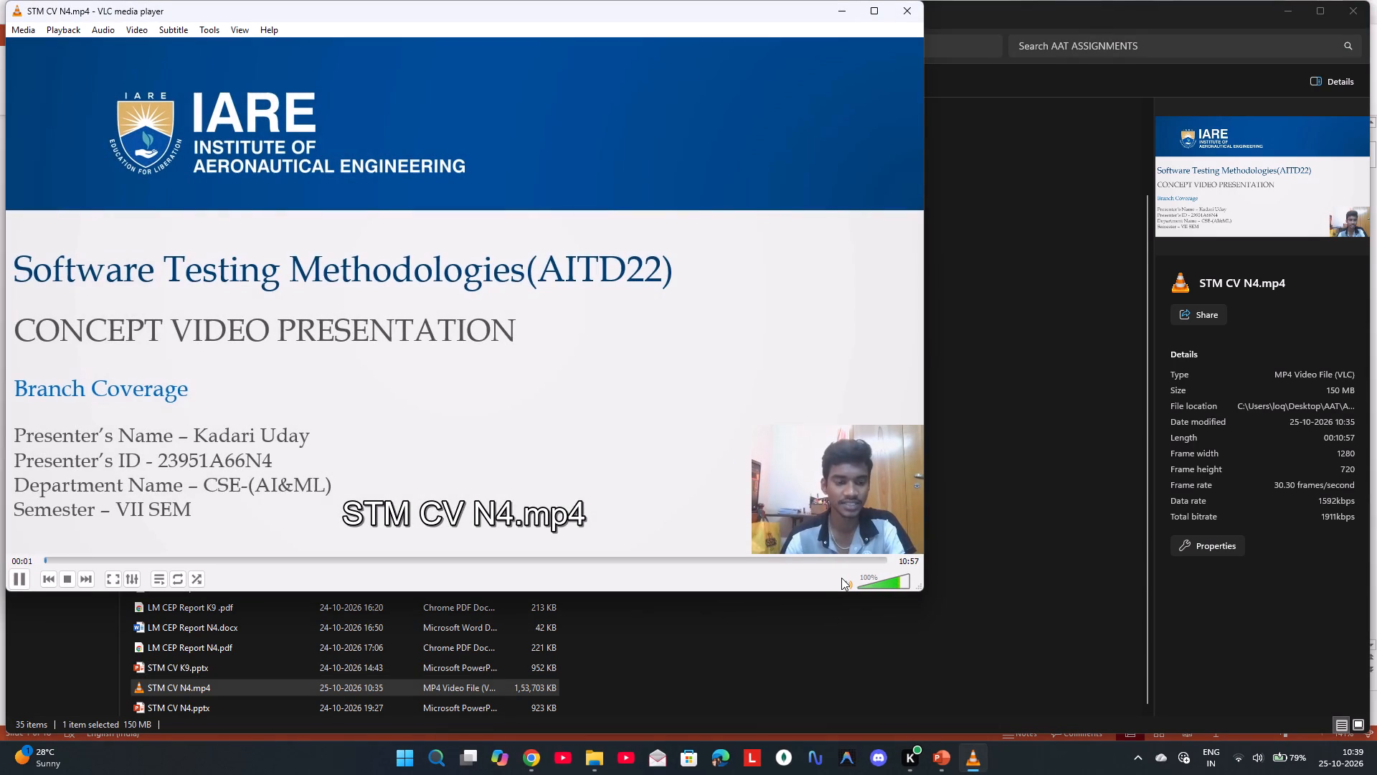
pyautogui.scroll(18, 614, 268)
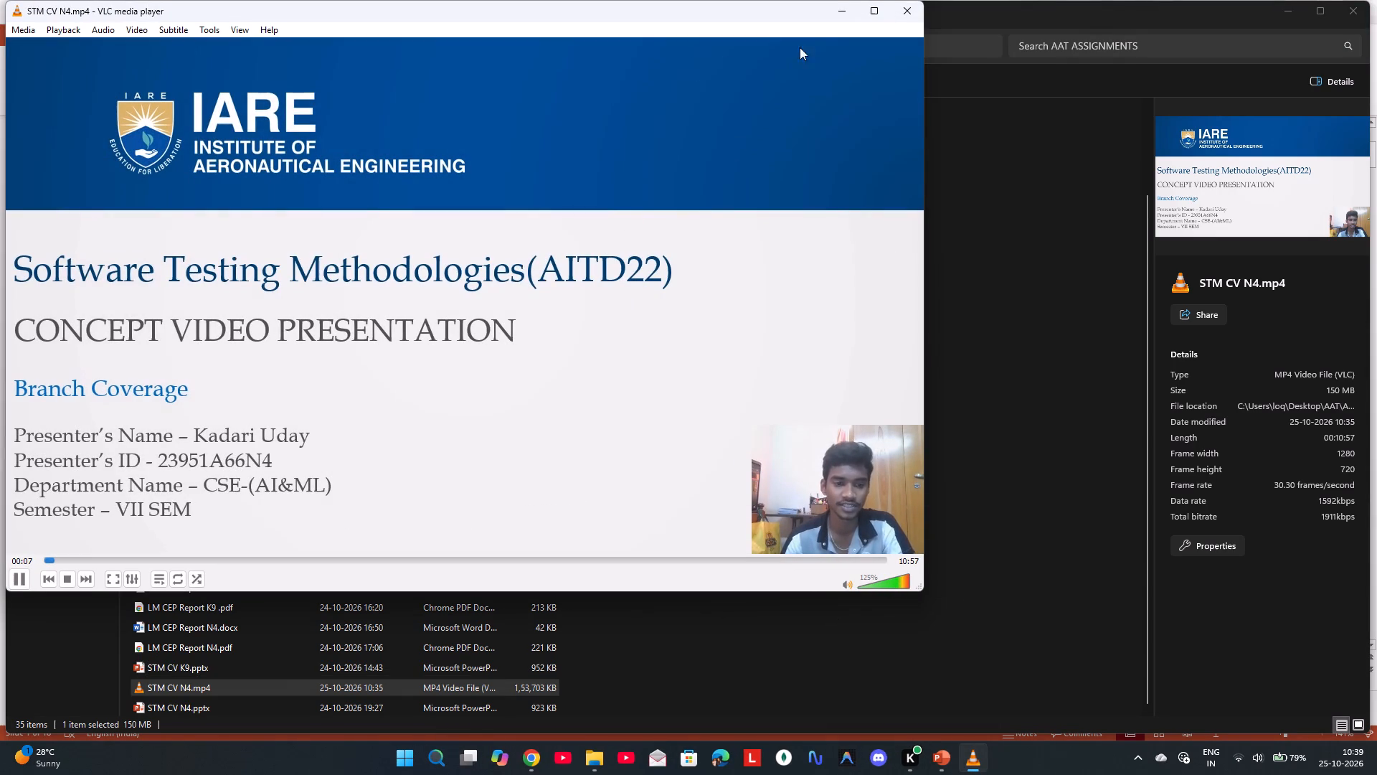
pyautogui.click(898, 14)
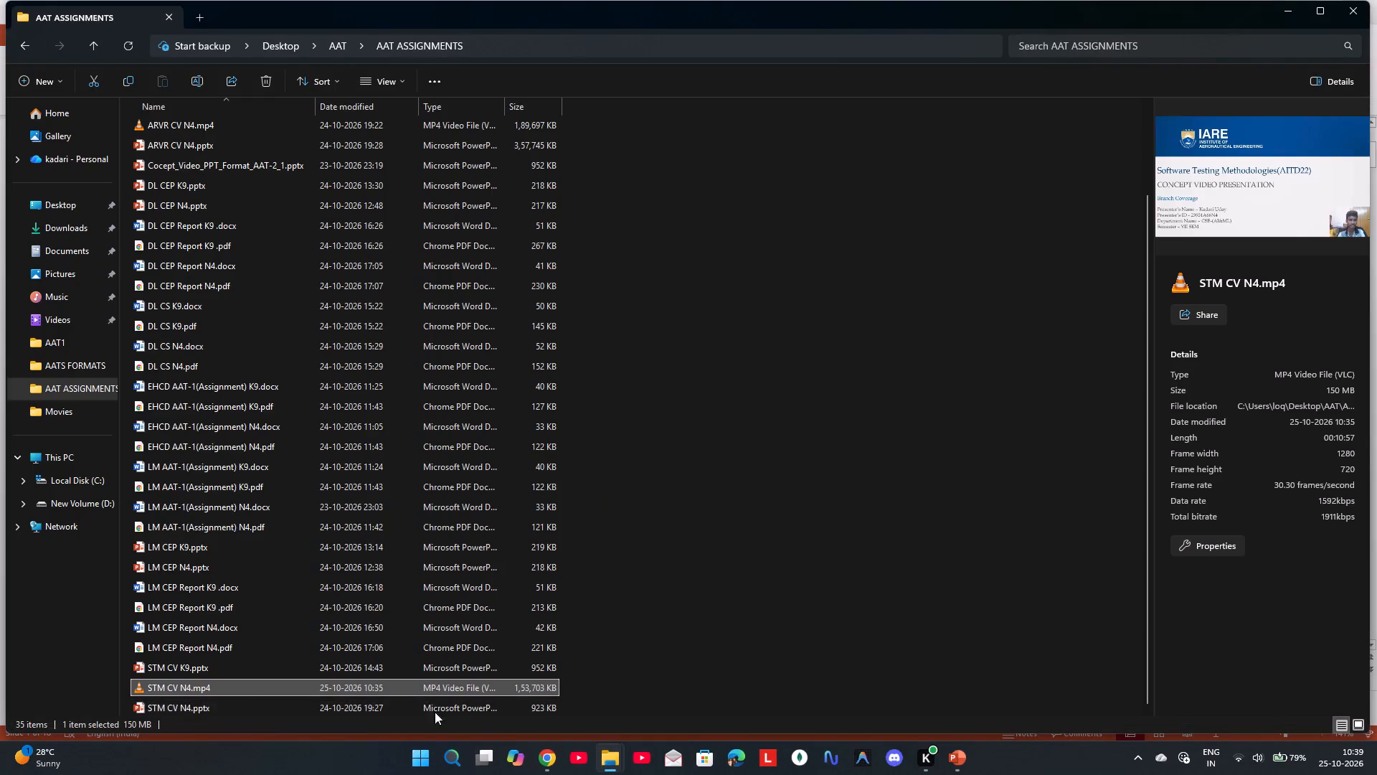
# Upload STM CV N4.mp4 from File Explorer to the STM CV folder in Google Drive in Chrome.
pyautogui.moveTo(334, 687); pyautogui.dragTo(552, 755)
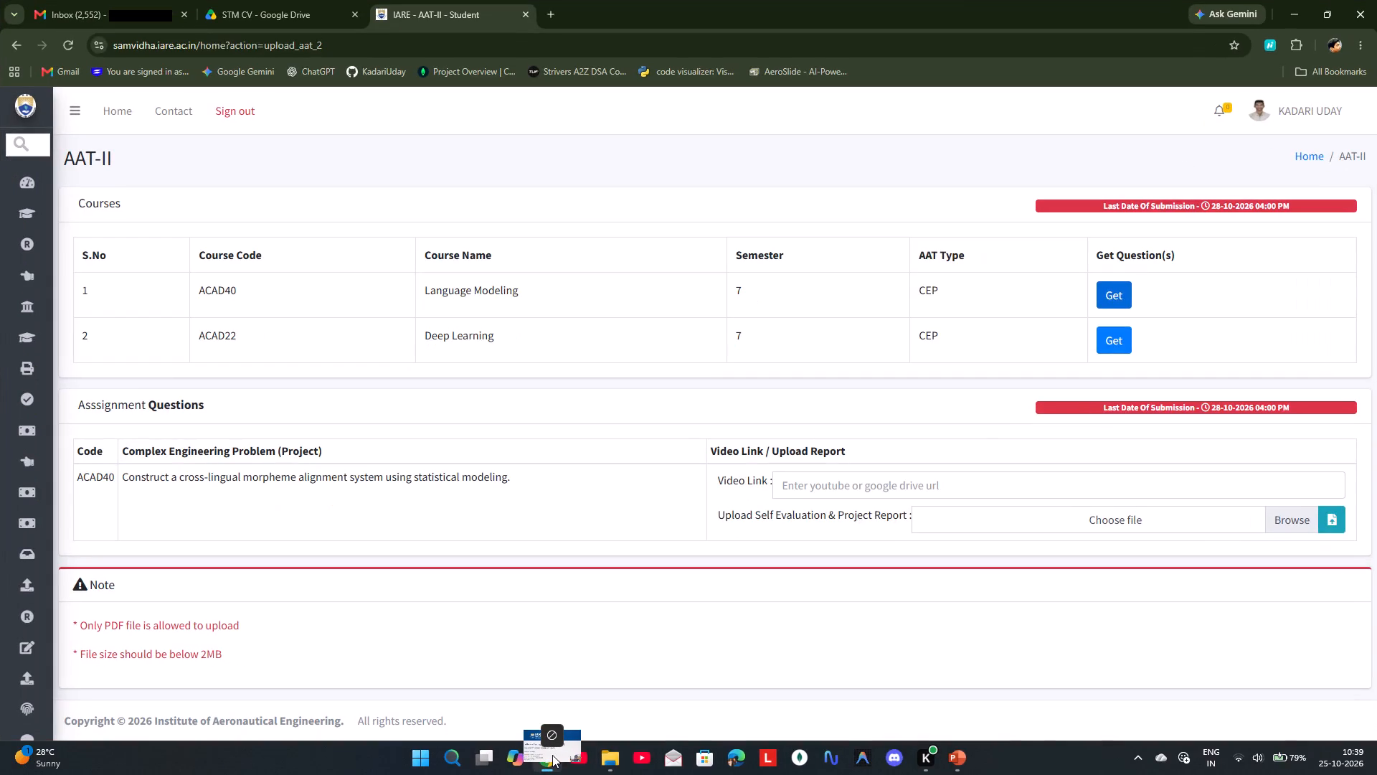
pyautogui.moveTo(552, 755); pyautogui.dragTo(583, 425)
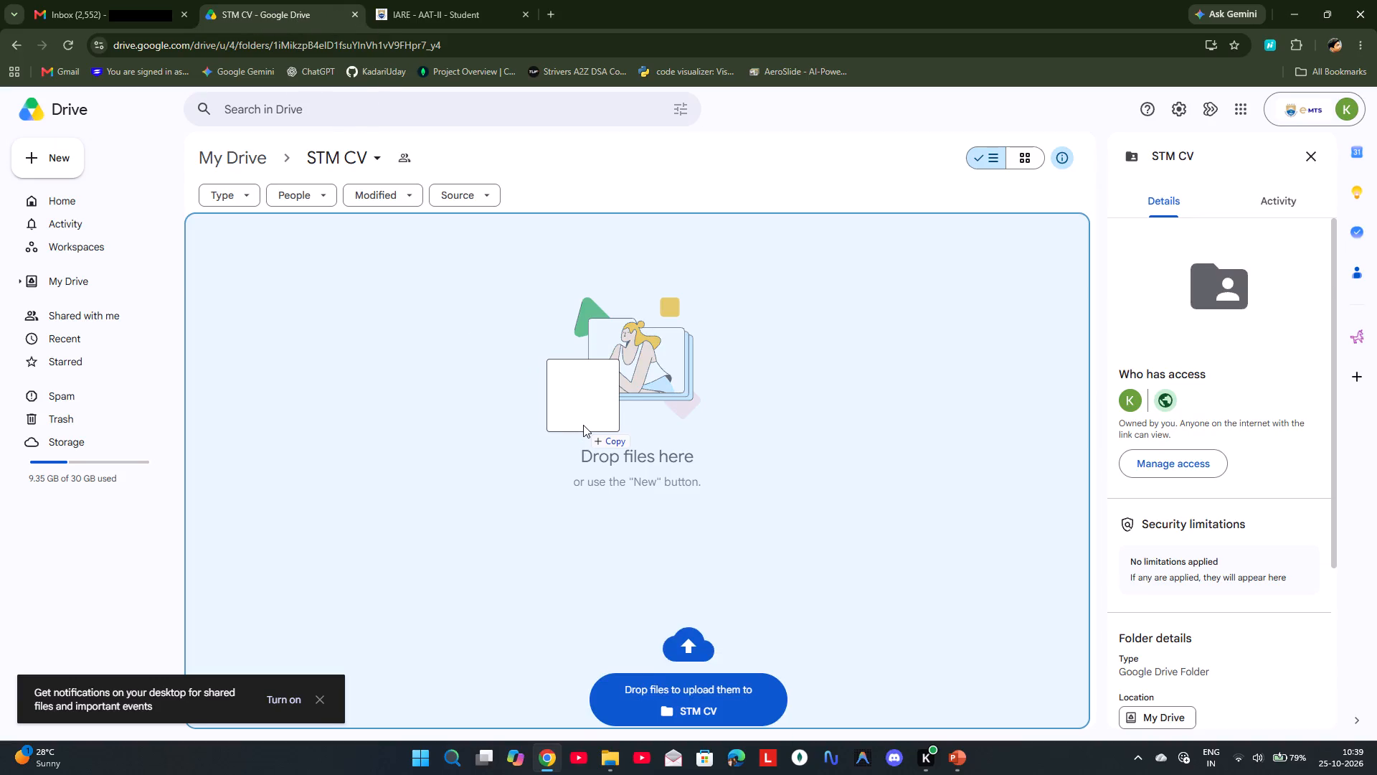
pyautogui.moveTo(583, 425); pyautogui.dragTo(583, 426)
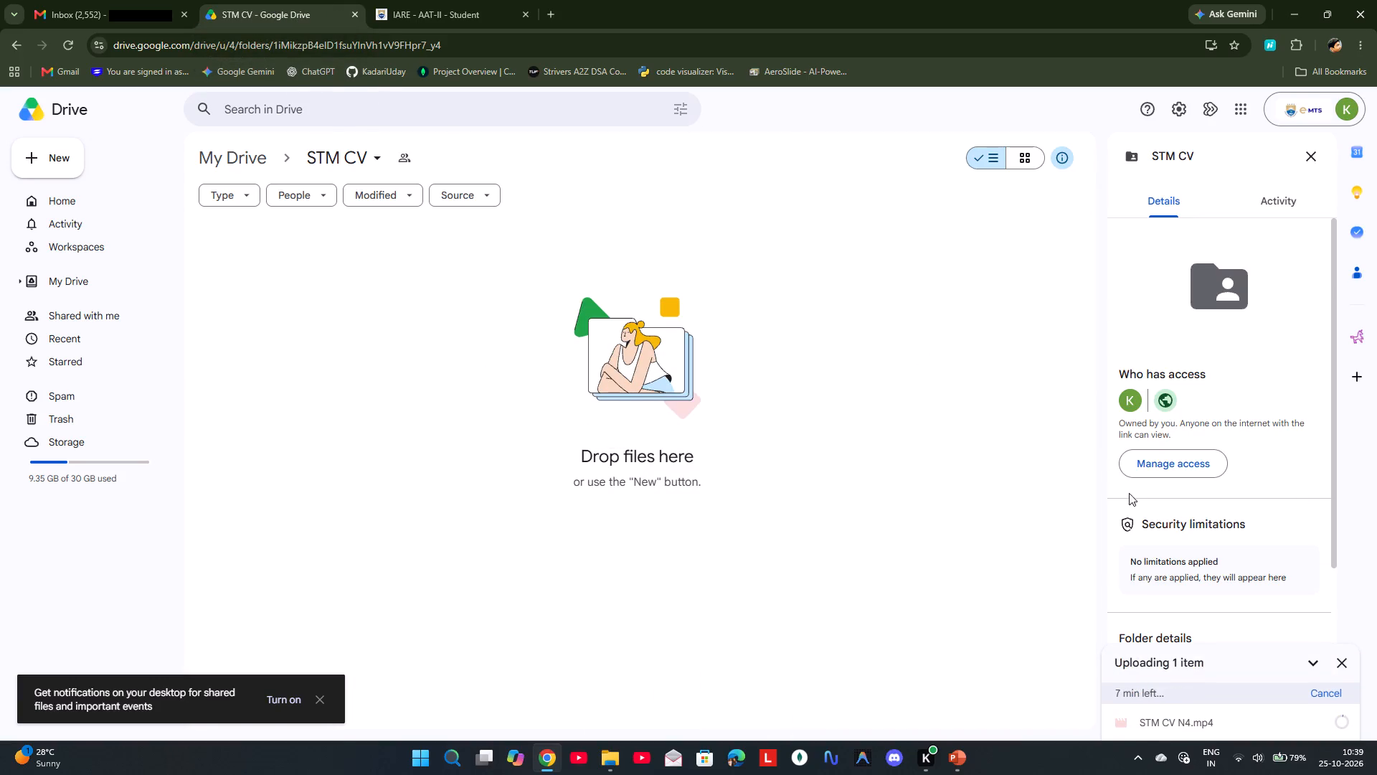
# Create a new folder named LM CEP in the root of My Drive.
pyautogui.click(475, 0)
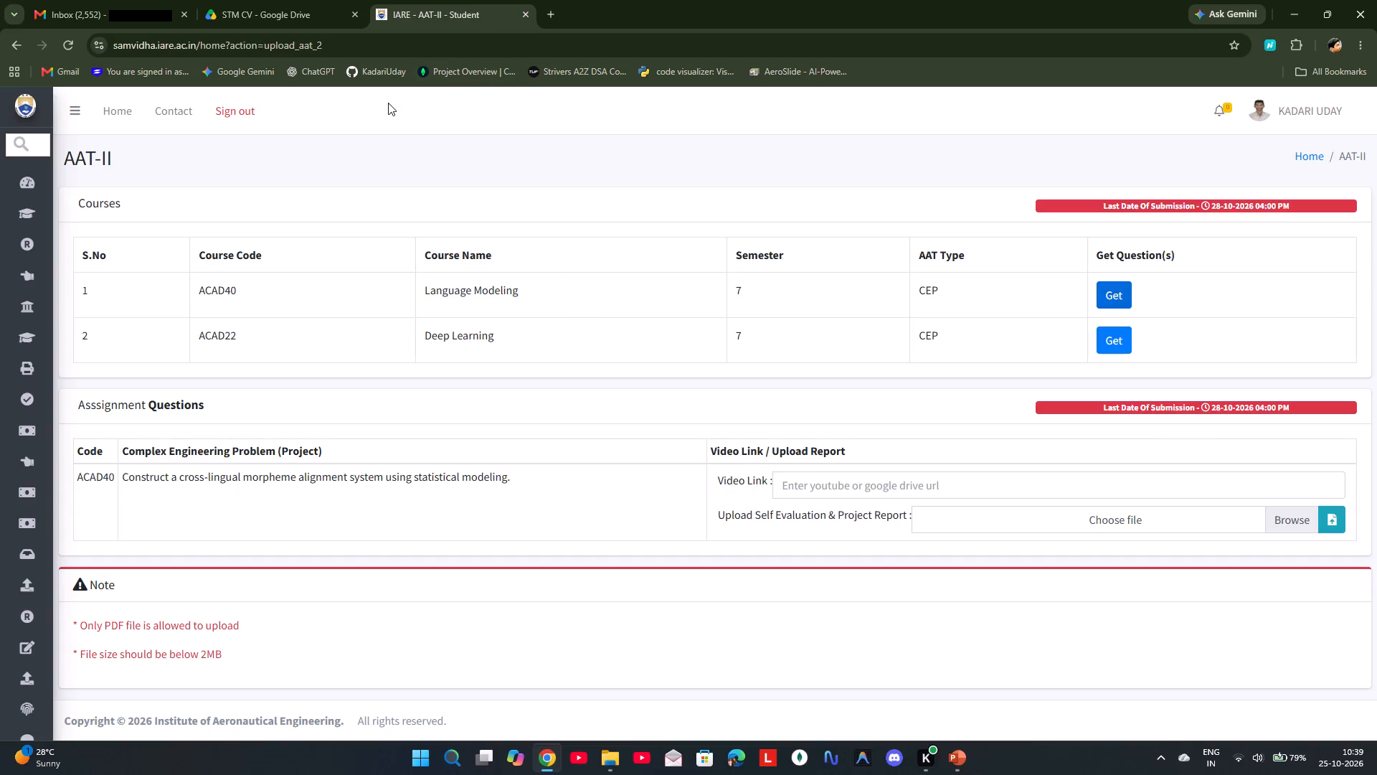
pyautogui.click(300, 24)
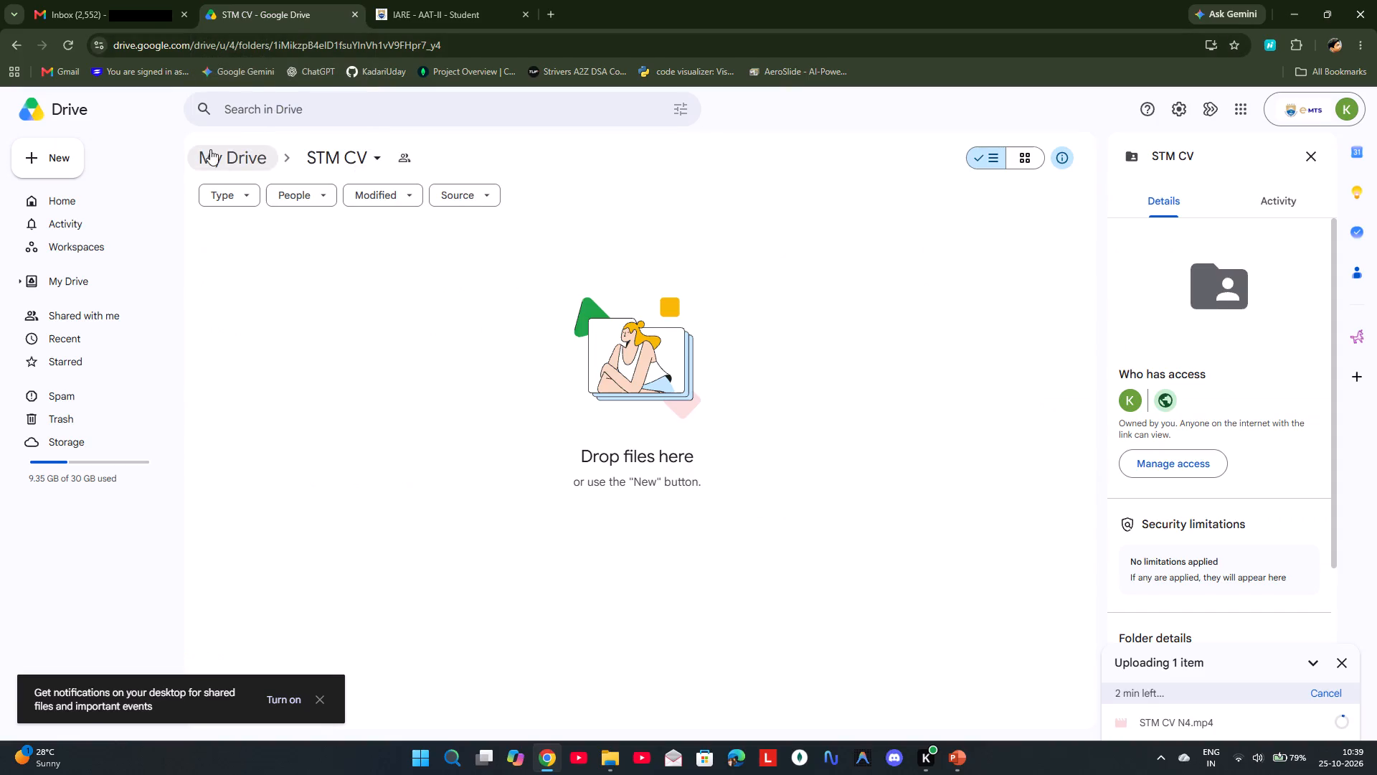
pyautogui.click(70, 152)
pyautogui.click(354, 229)
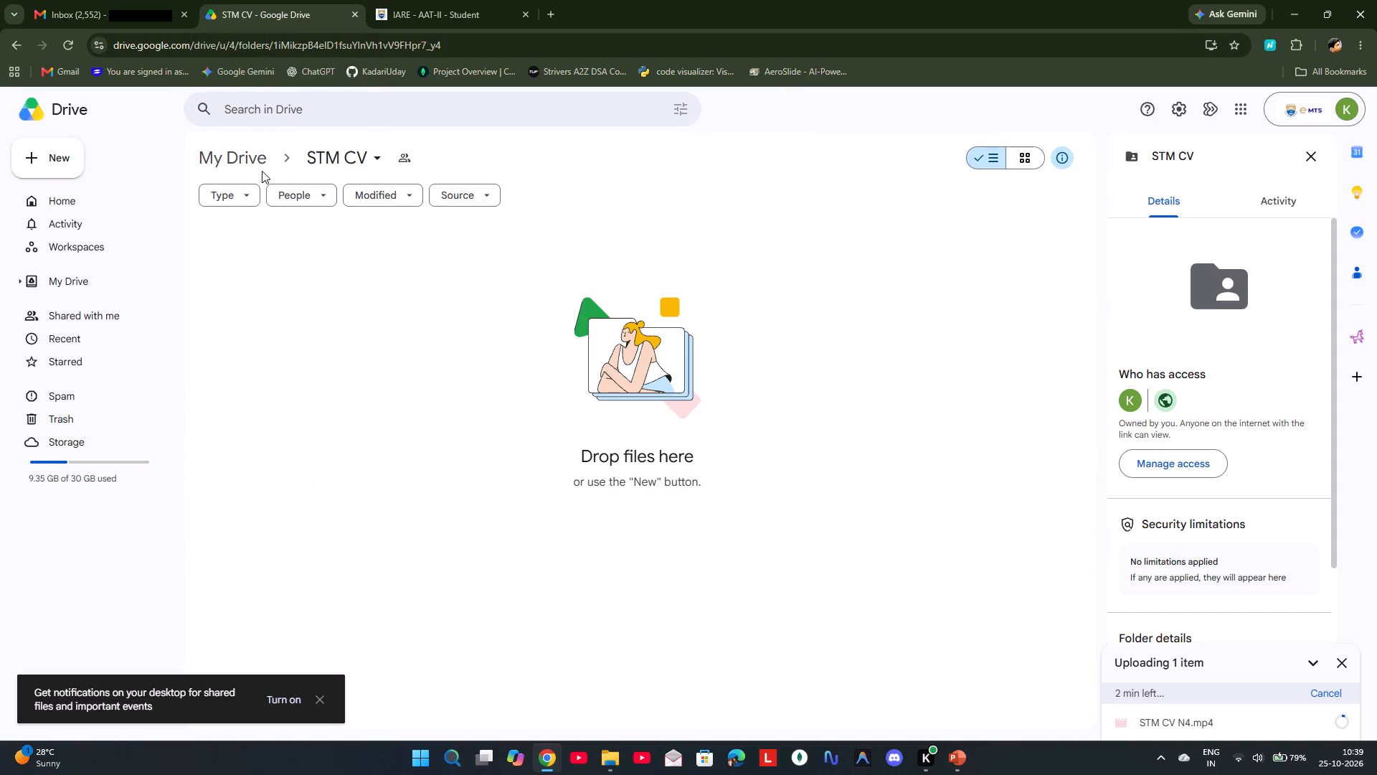
pyautogui.click(262, 171)
pyautogui.click(256, 162)
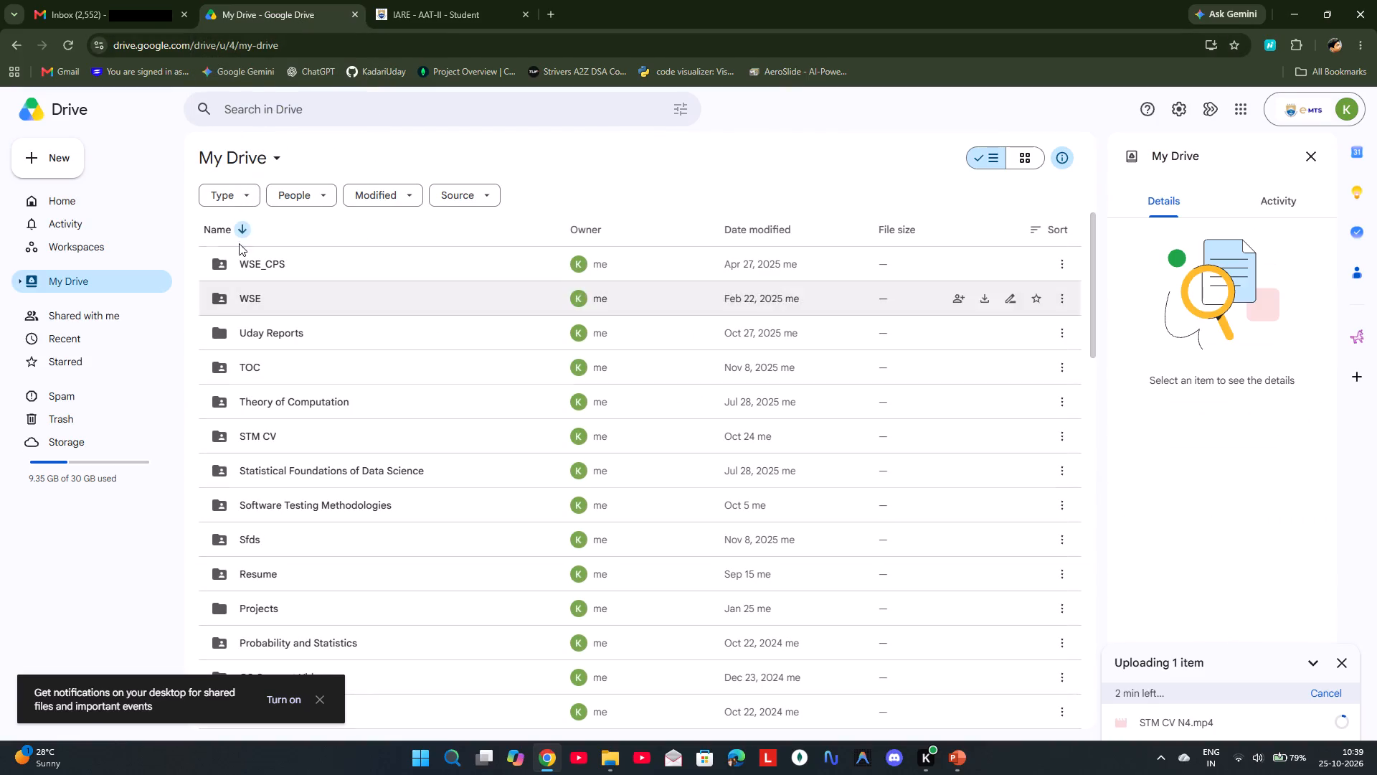
pyautogui.click(39, 156)
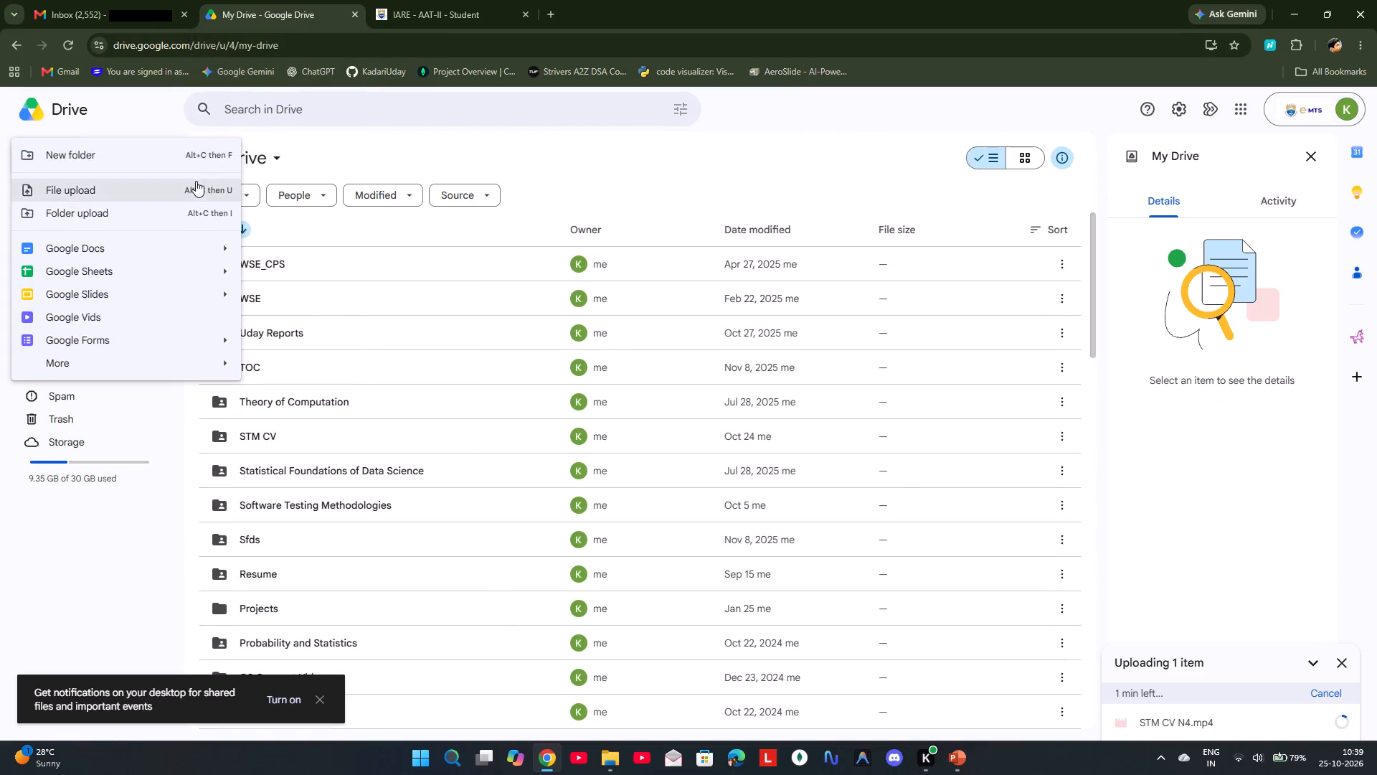
pyautogui.click(194, 154)
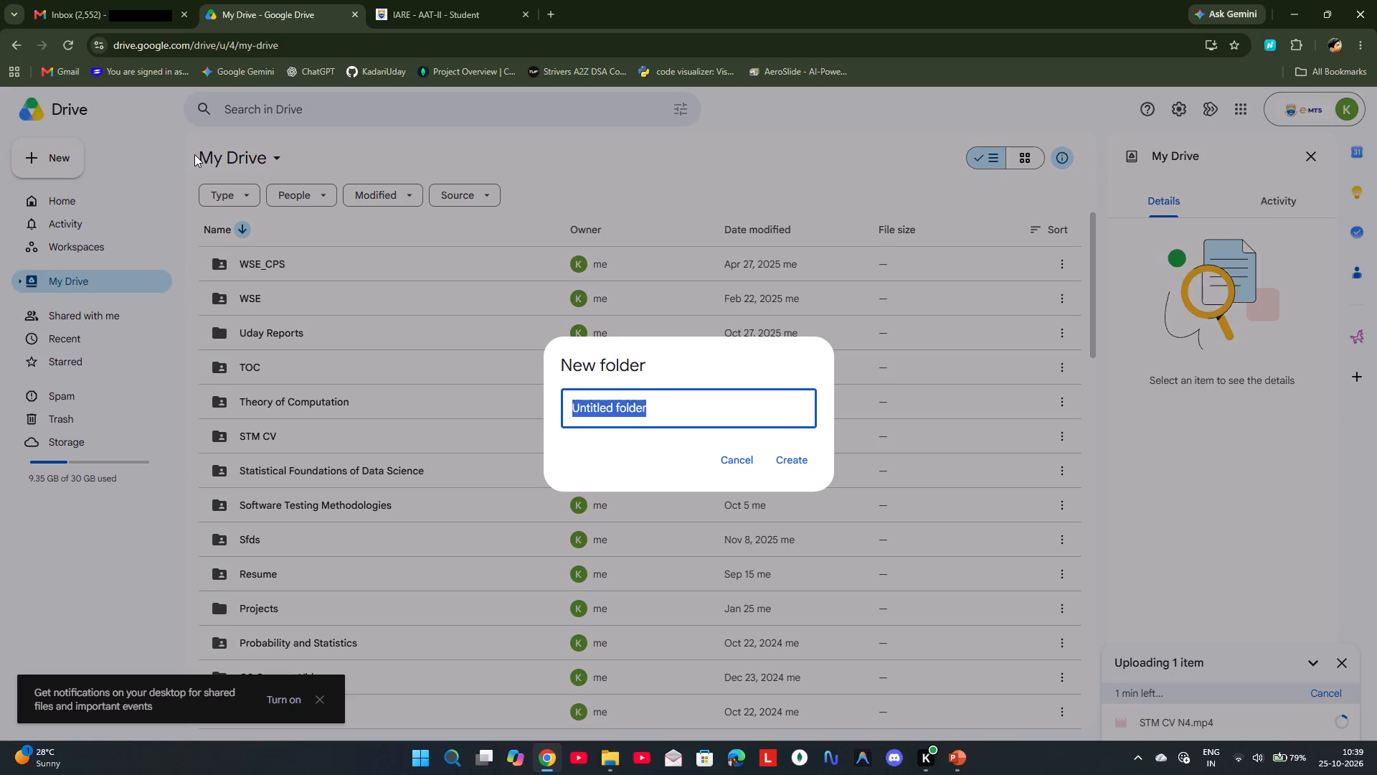
pyautogui.write('LM')
pyautogui.press('space')
pyautogui.write('CEP')
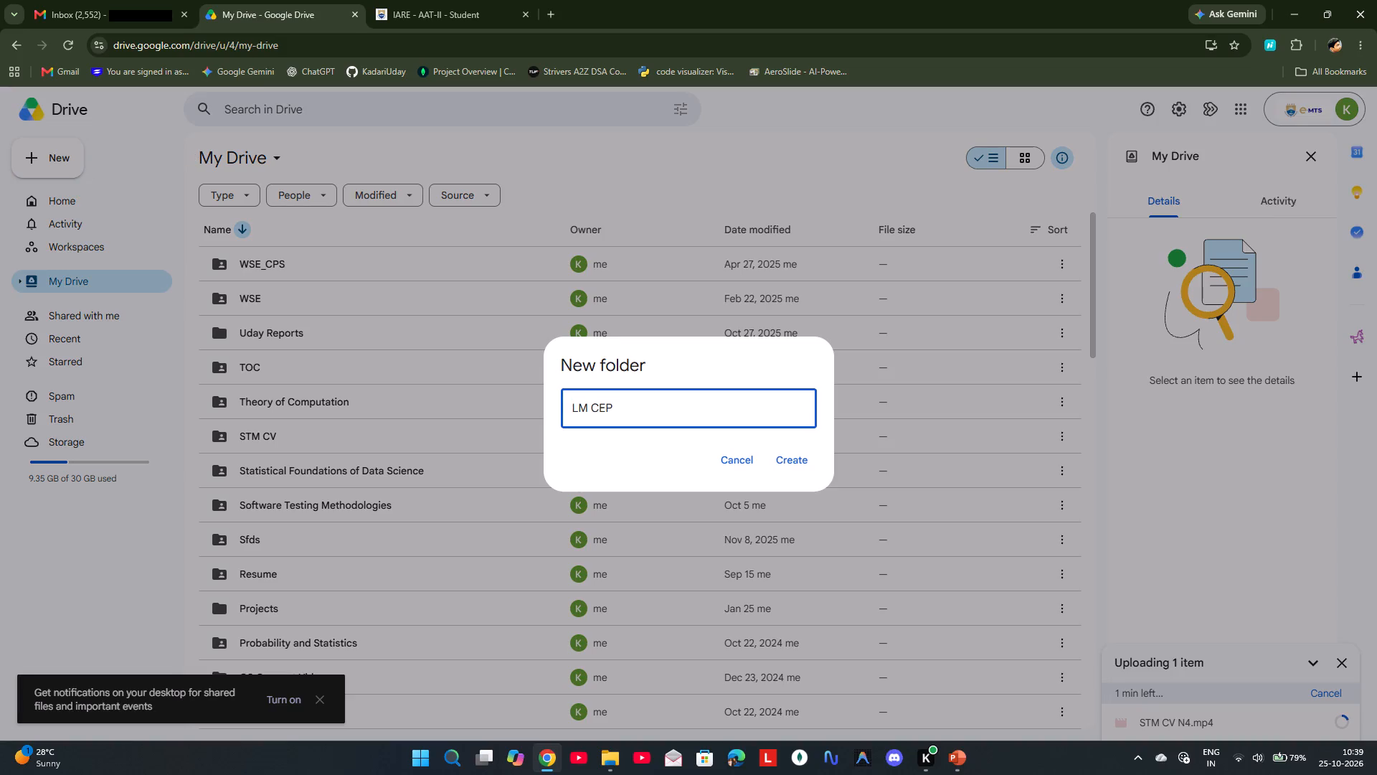
pyautogui.press('Return')
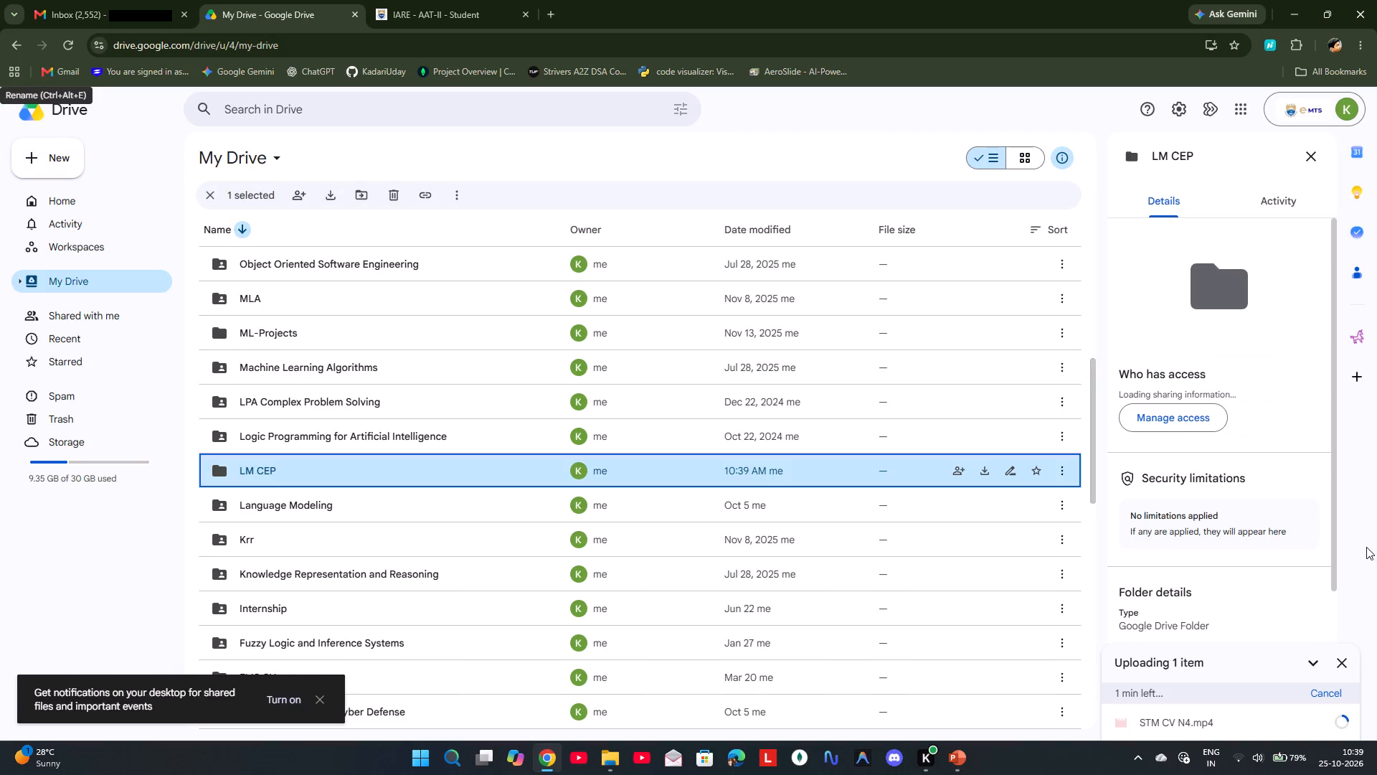
# Share the LM CEP folder with anyone with the link as viewer and copy its link.
pyautogui.click(1160, 429)
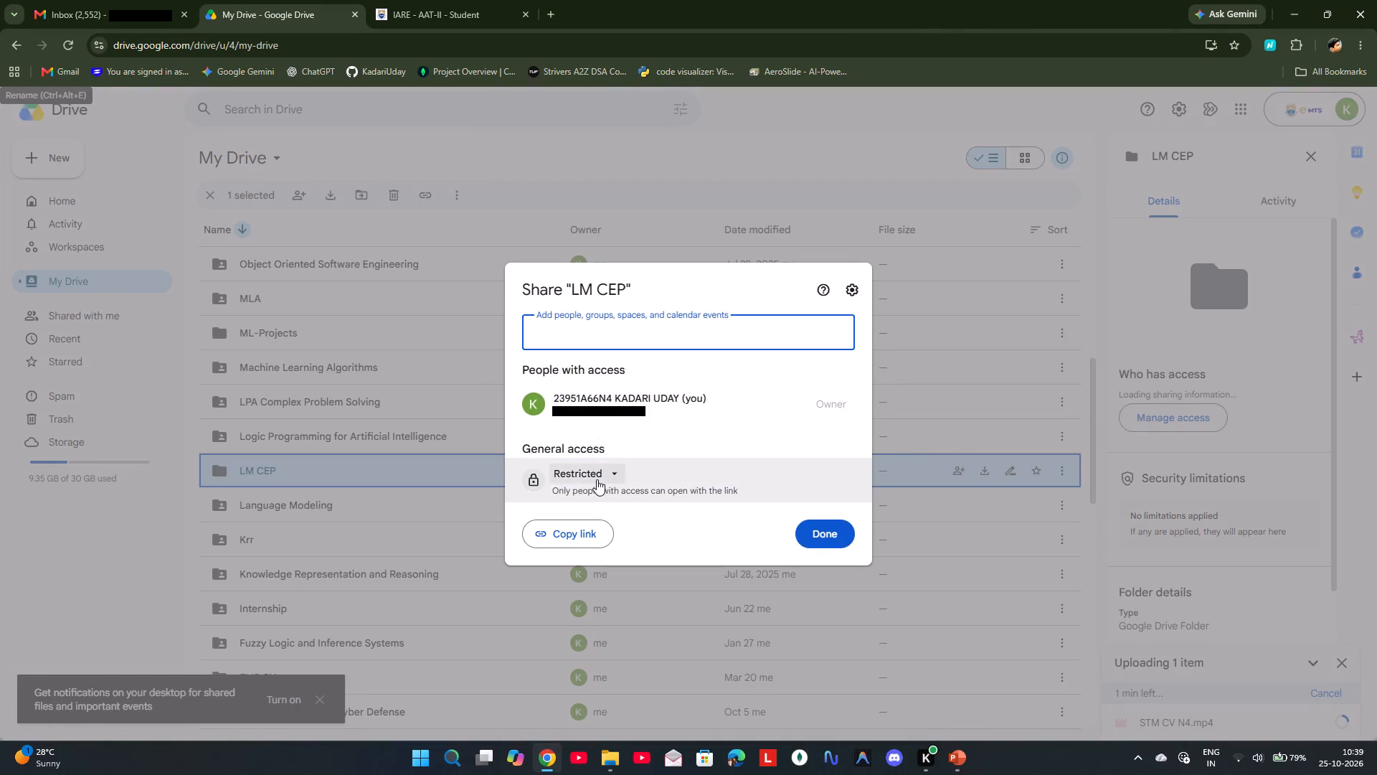
pyautogui.click(597, 479)
pyautogui.click(638, 596)
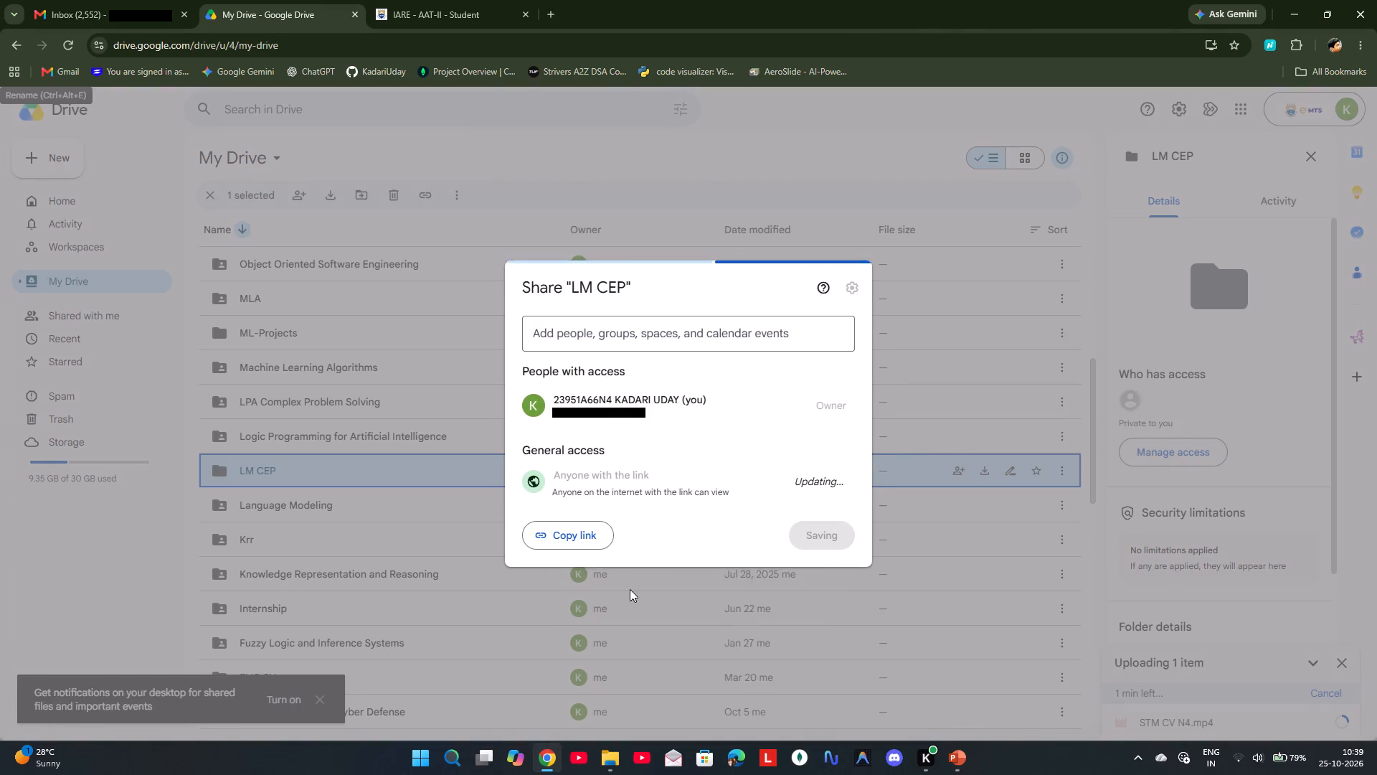
pyautogui.click(579, 533)
# Enter the copied LM CEP folder link as the video link for ACAD40 on the AAT-II portal page.
pyautogui.click(397, 0)
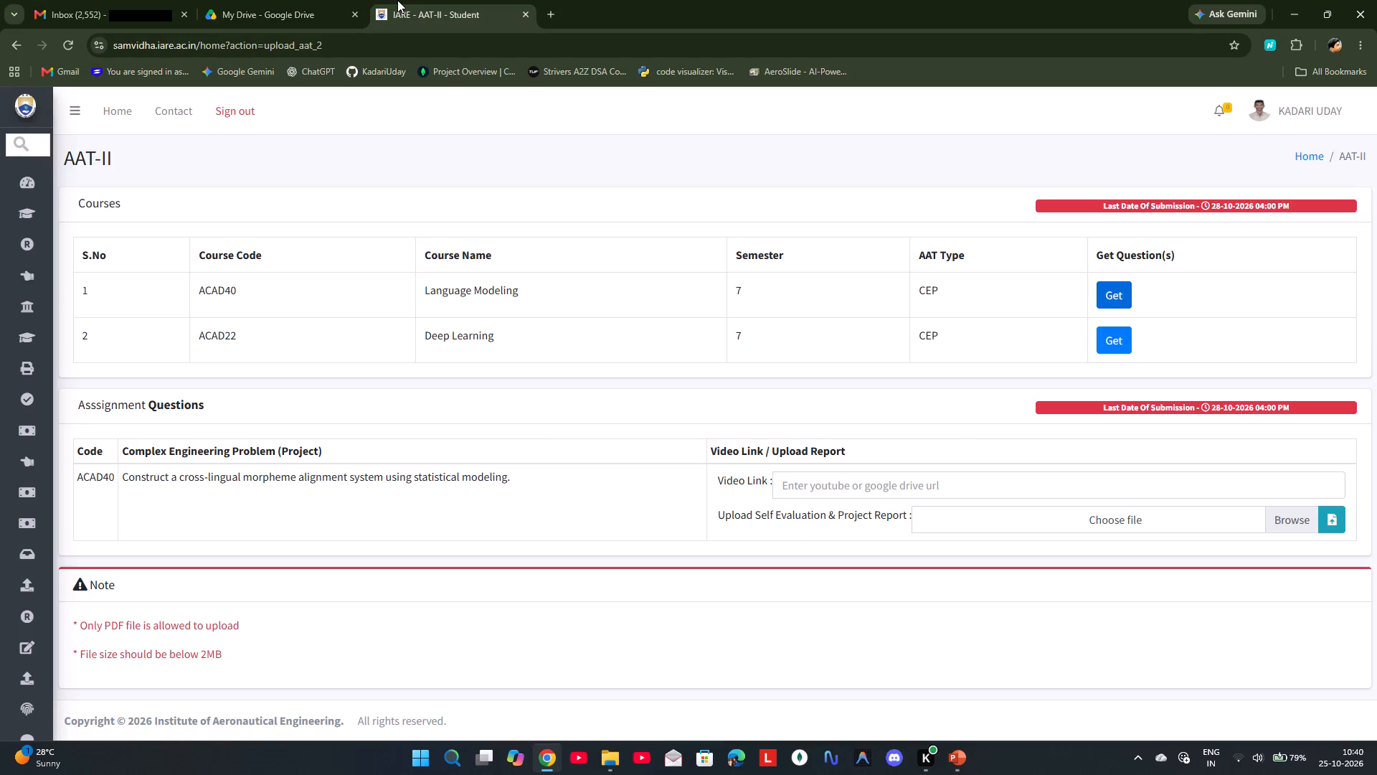
pyautogui.click(902, 492)
pyautogui.hotkey('ctrl', 'v')
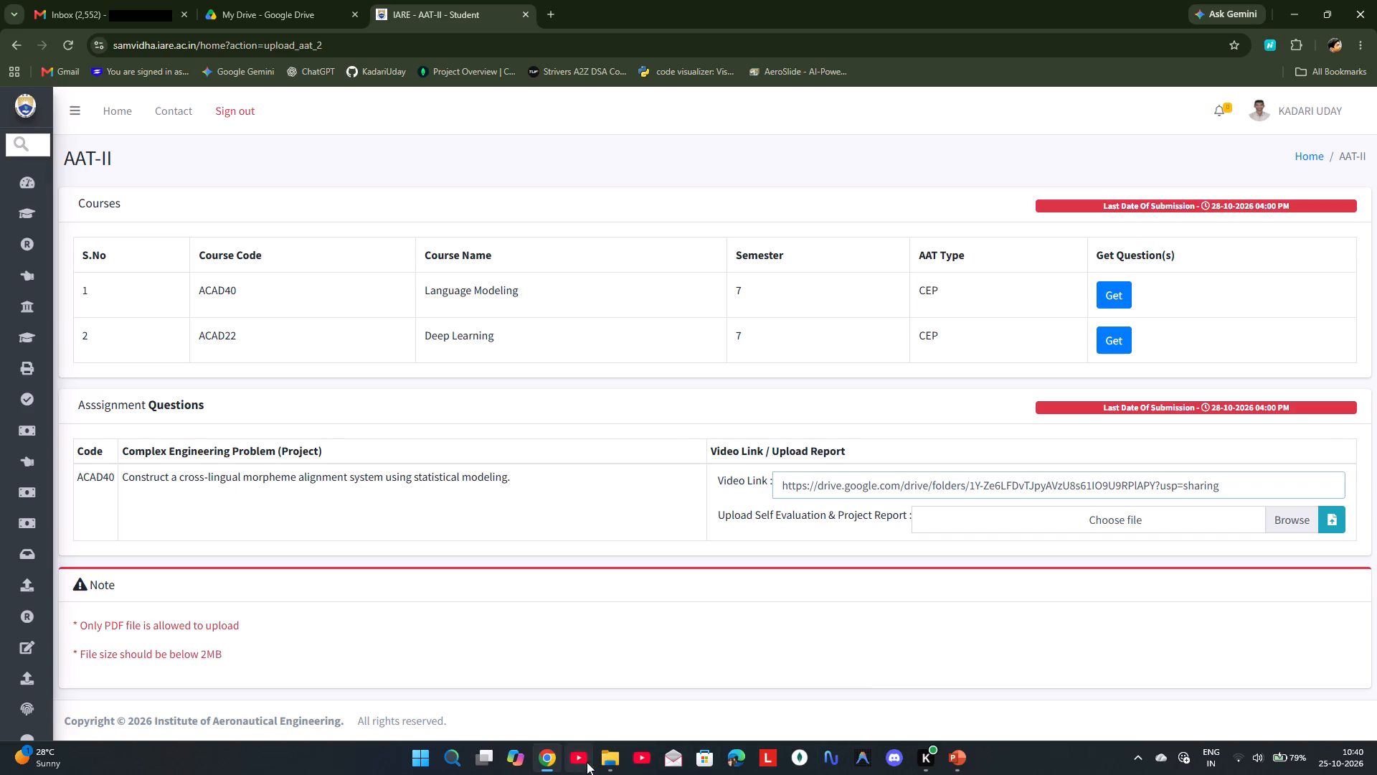
# Switch to File Explorer, close the duplicate AAT ASSIGNMENTS window, and open LM CEP Report N4.pdf from the remaining one.
pyautogui.click(621, 762)
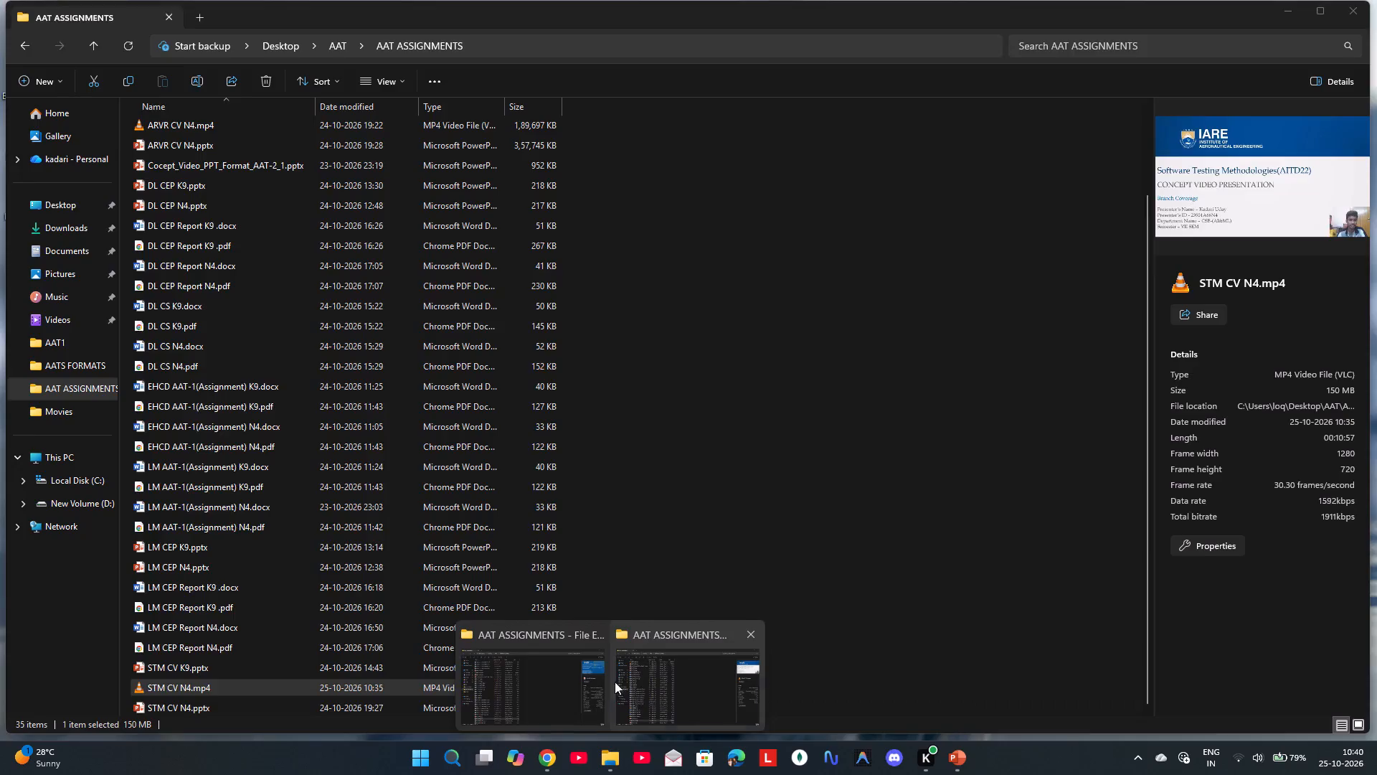
pyautogui.click(755, 629)
pyautogui.click(645, 680)
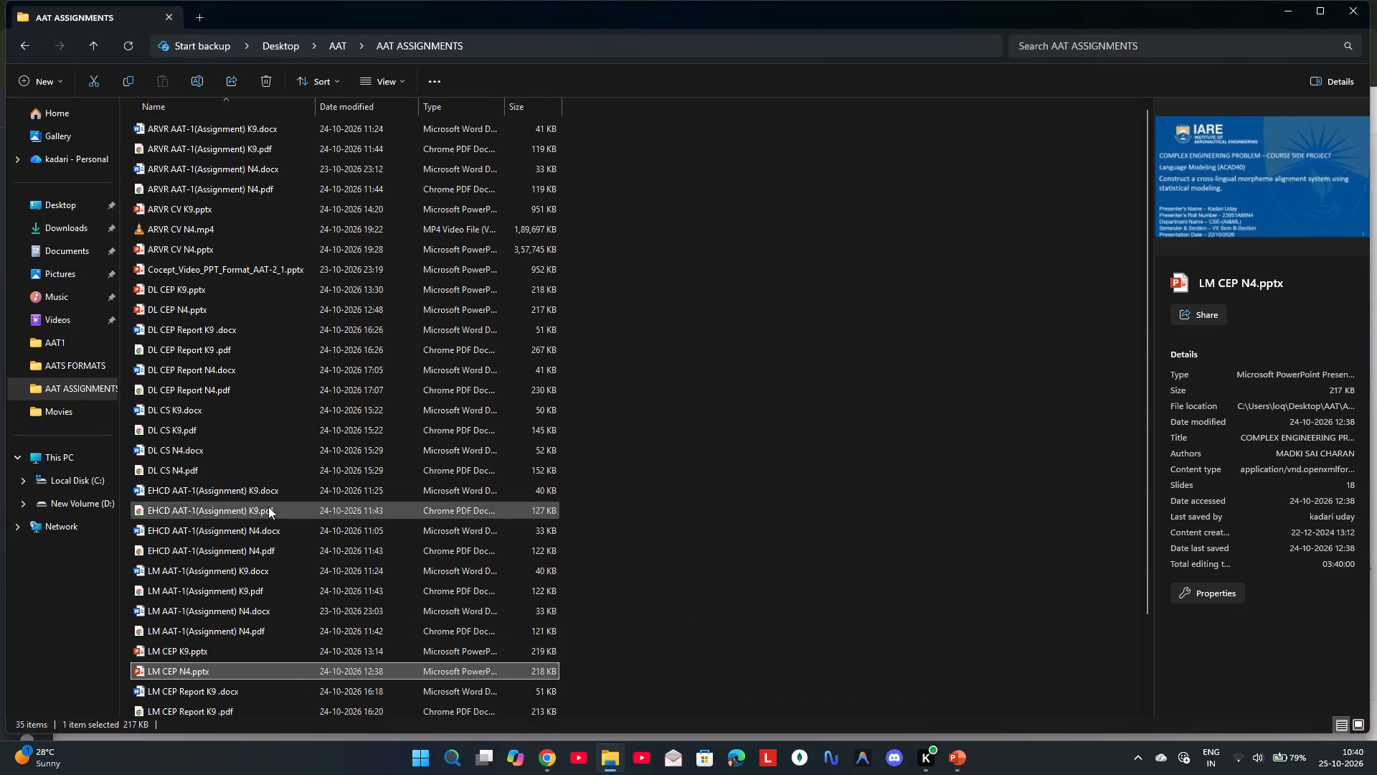
pyautogui.scroll(-1, 245, 624)
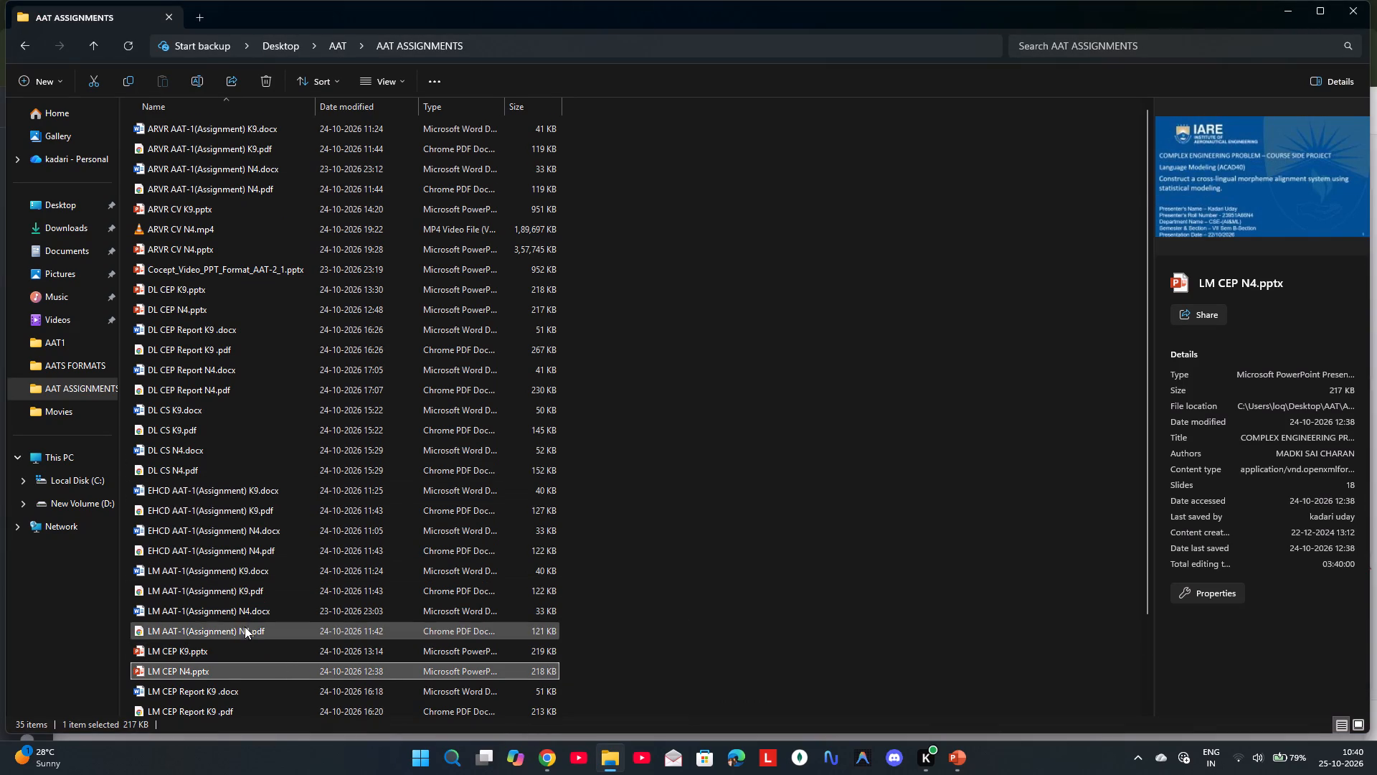
pyautogui.scroll(-1, 245, 626)
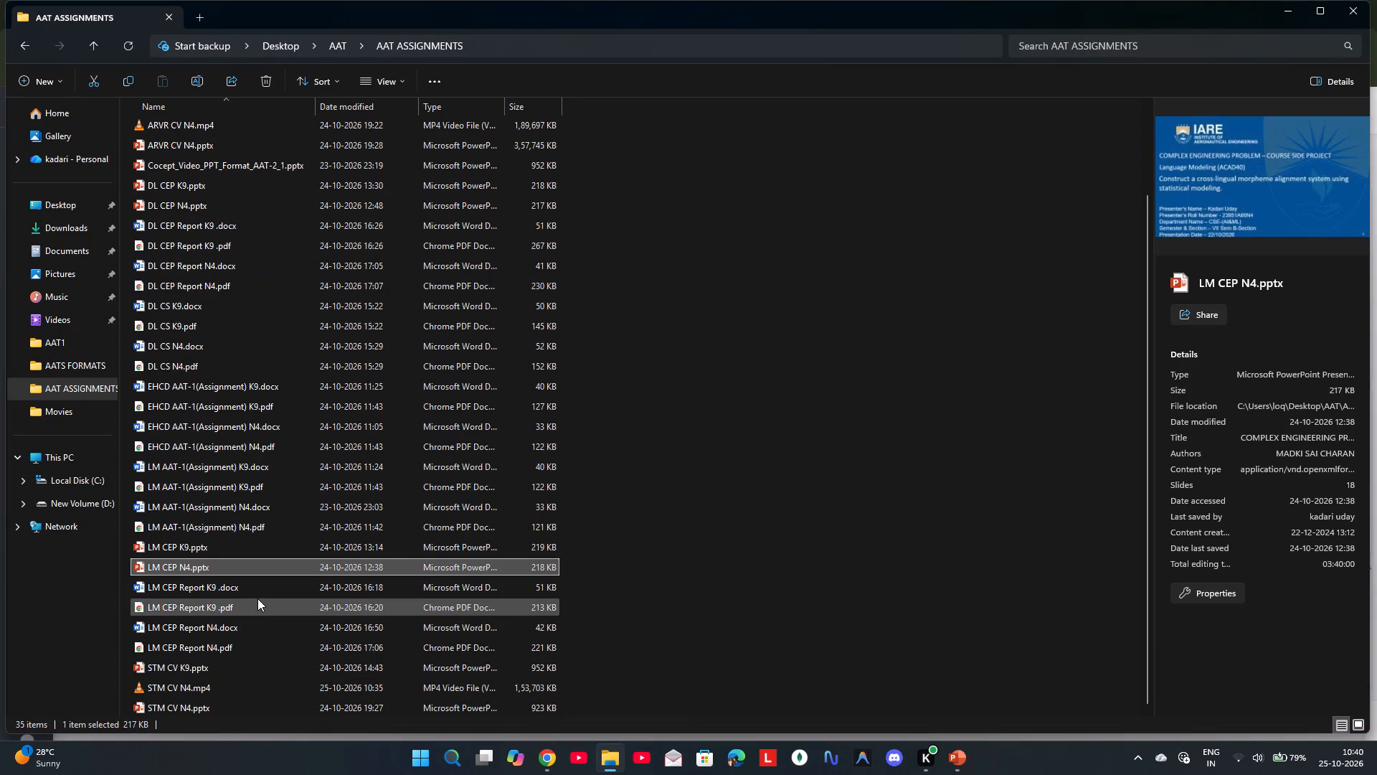
pyautogui.click(255, 598)
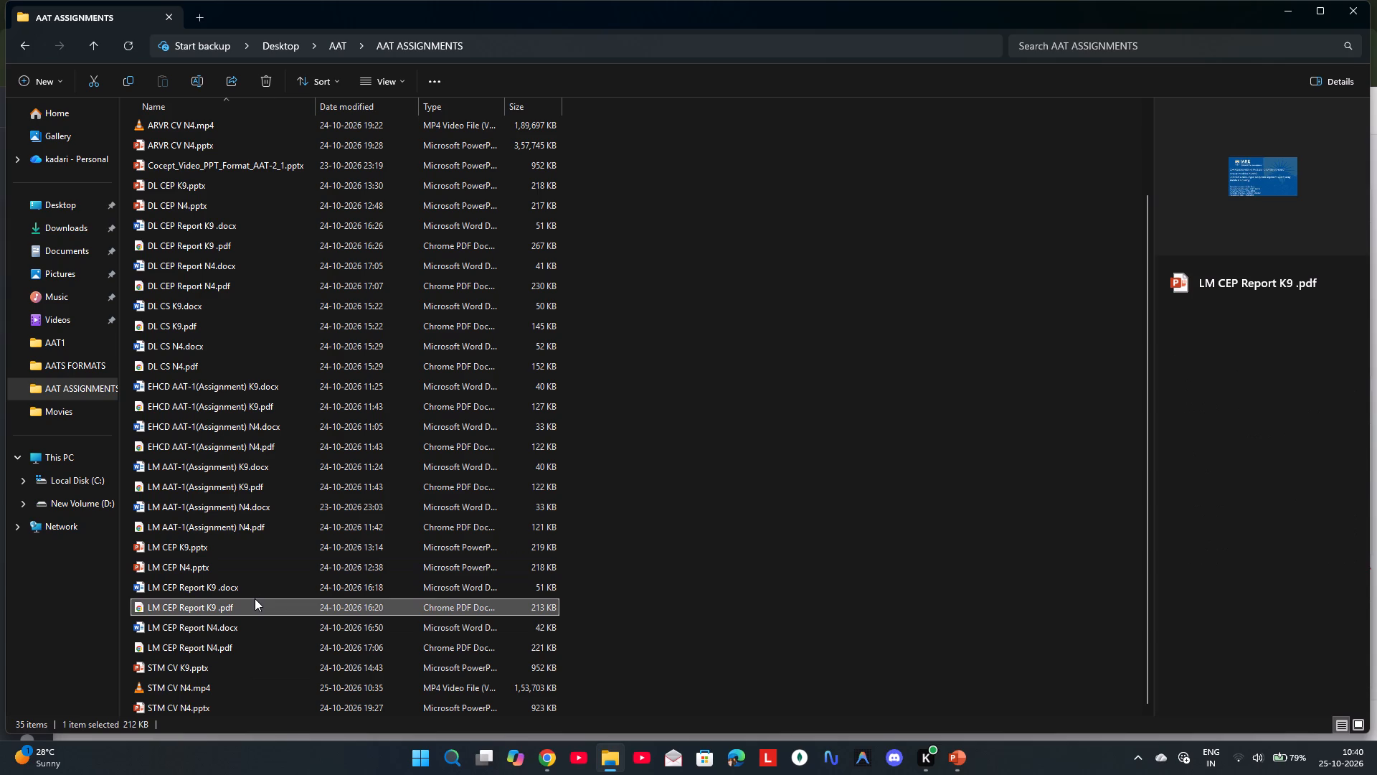
pyautogui.doubleClick(237, 641)
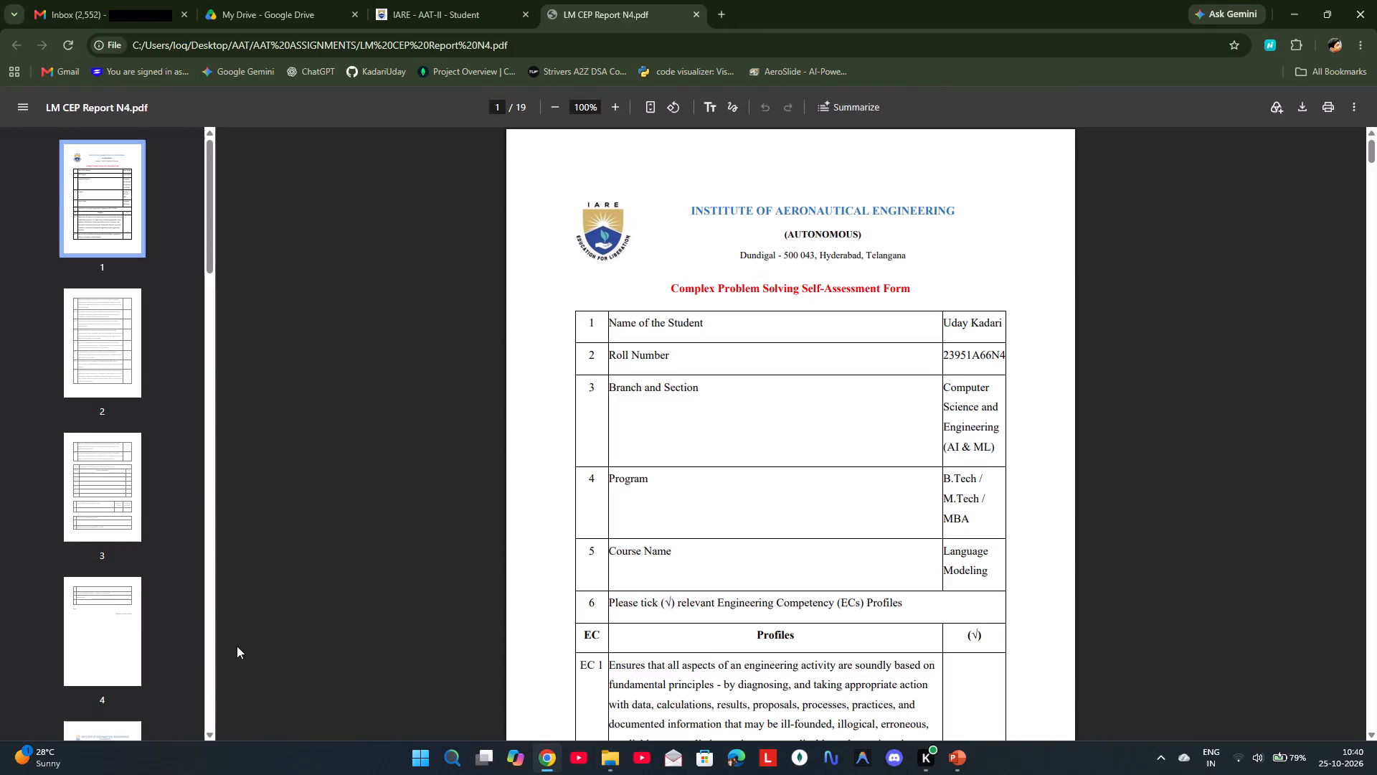
# Review LM CEP Report N4.pdf from the self-assessment form through the front matter to Chapter 1, then close it.
pyautogui.scroll(-4, 285, 634)
pyautogui.scroll(-10, 463, 689)
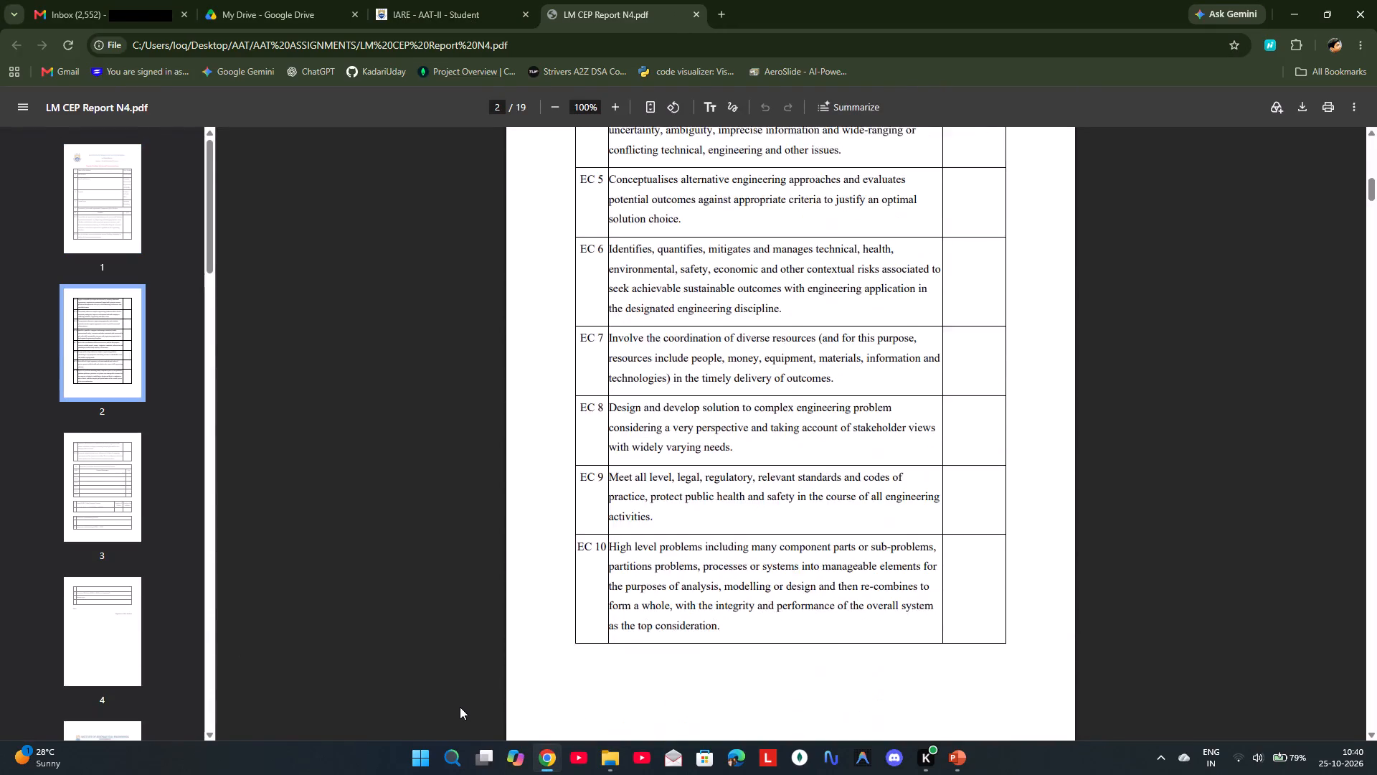
pyautogui.scroll(-3, 460, 705)
pyautogui.scroll(-17, 587, 612)
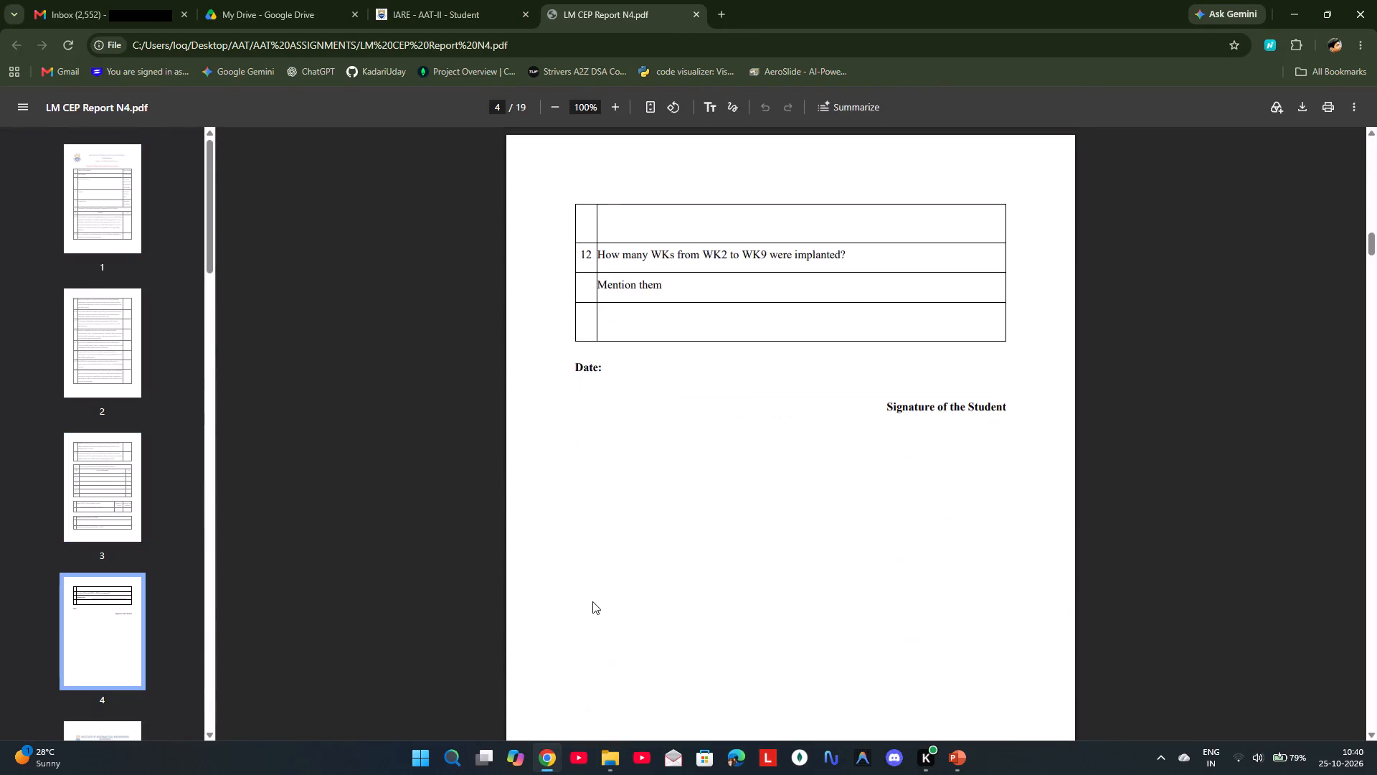
pyautogui.scroll(-13, 592, 601)
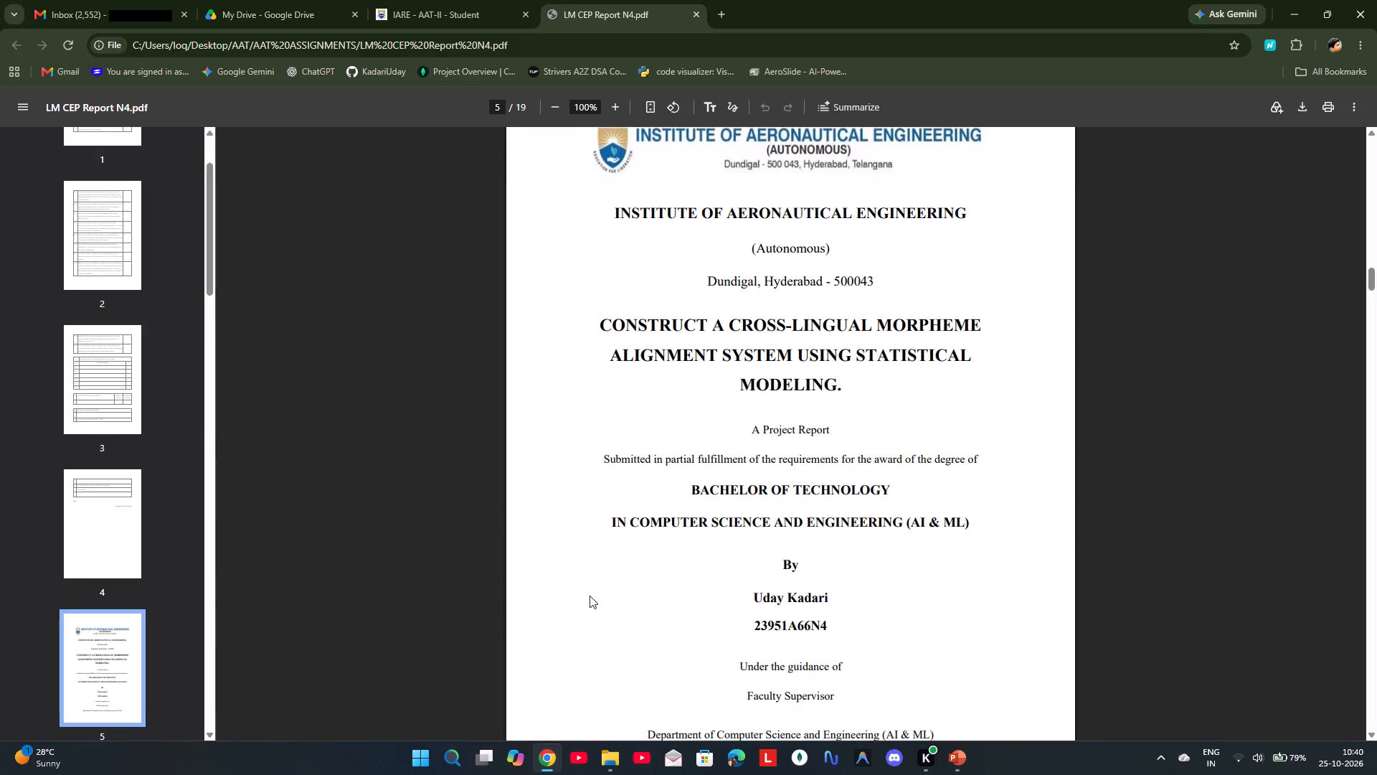
pyautogui.click(302, 7)
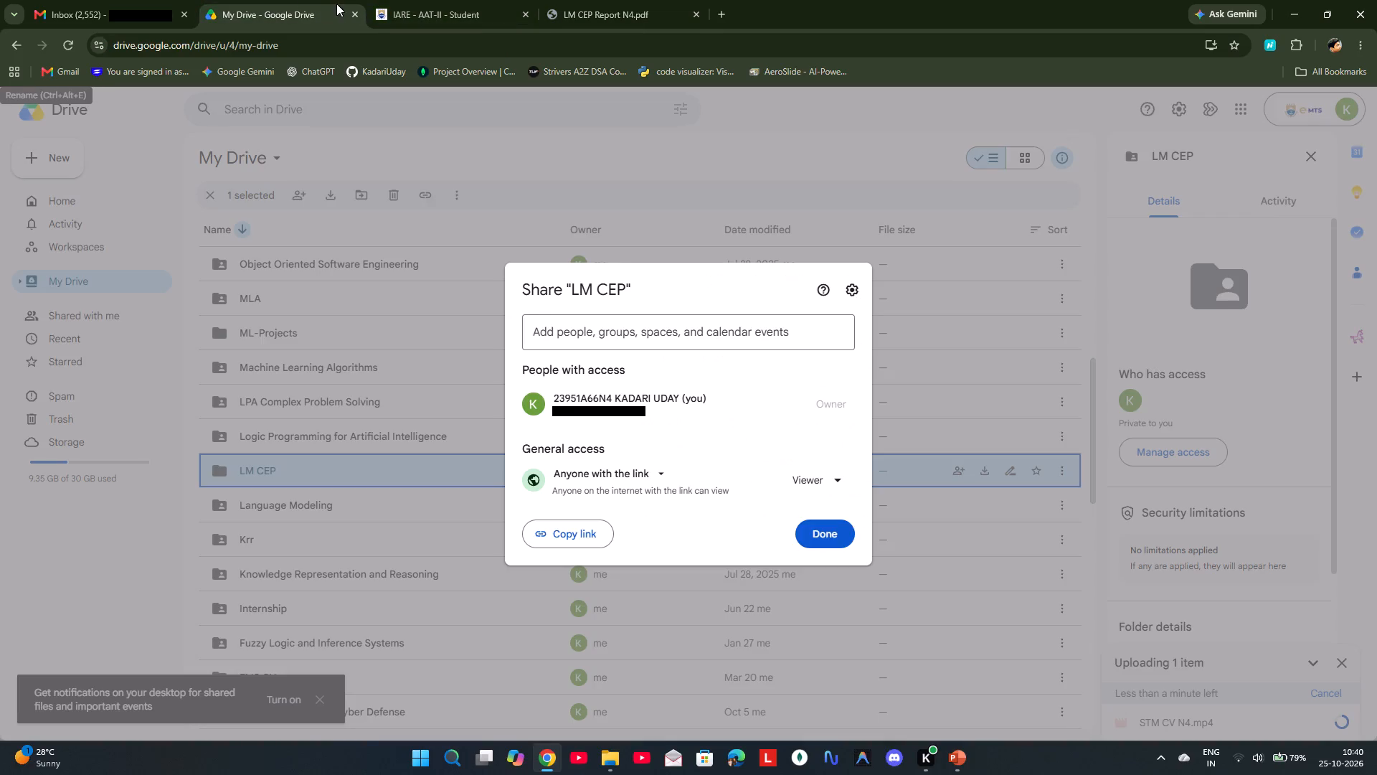
pyautogui.click(402, 1)
pyautogui.click(543, 5)
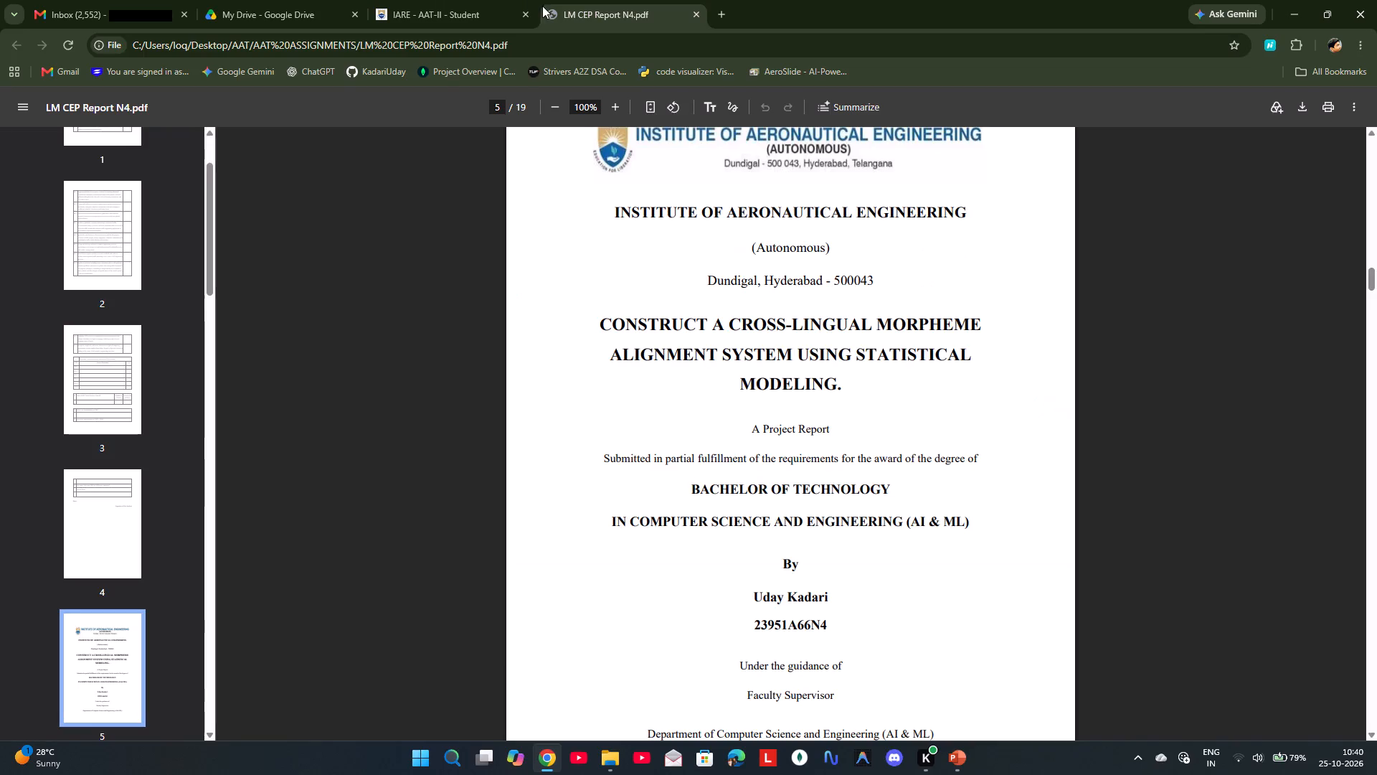
pyautogui.scroll(-11, 627, 489)
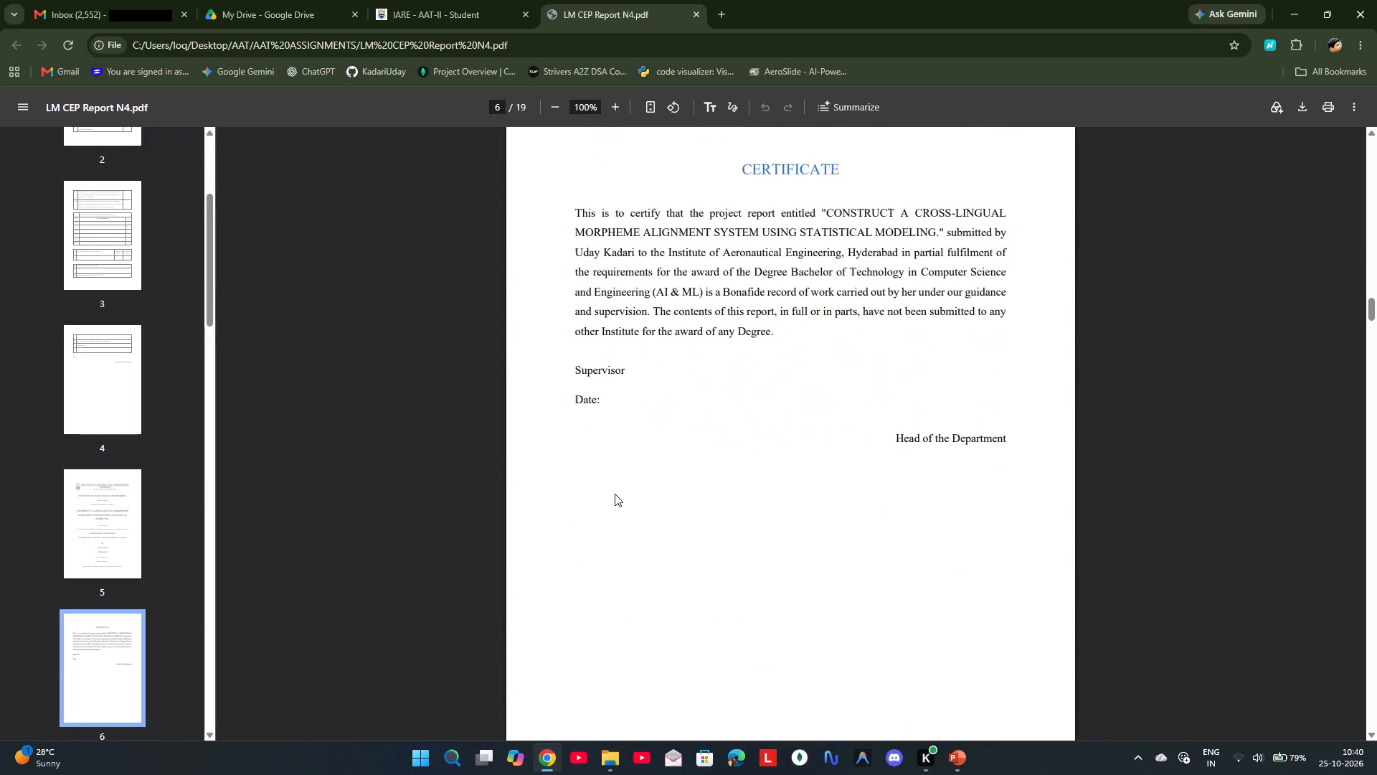
pyautogui.scroll(-8, 615, 494)
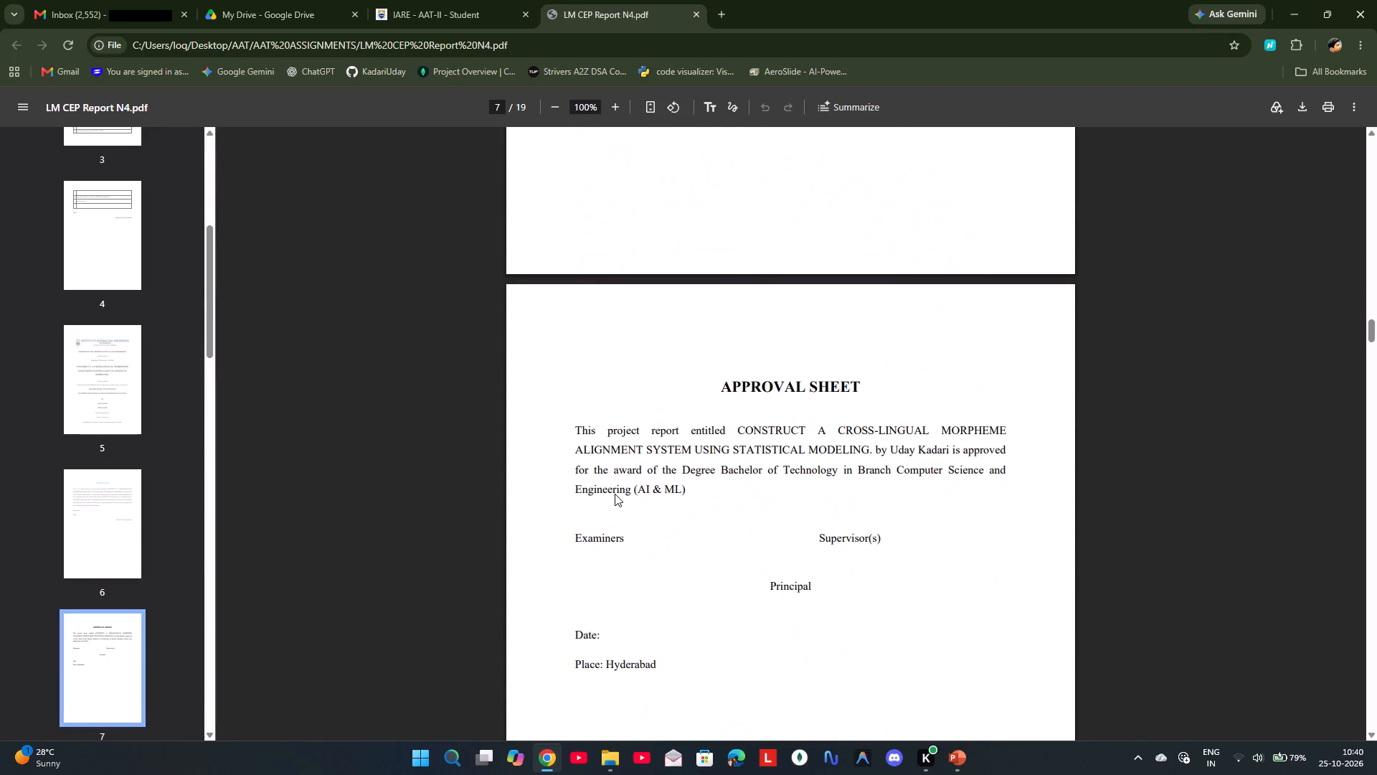
pyautogui.scroll(-11, 615, 494)
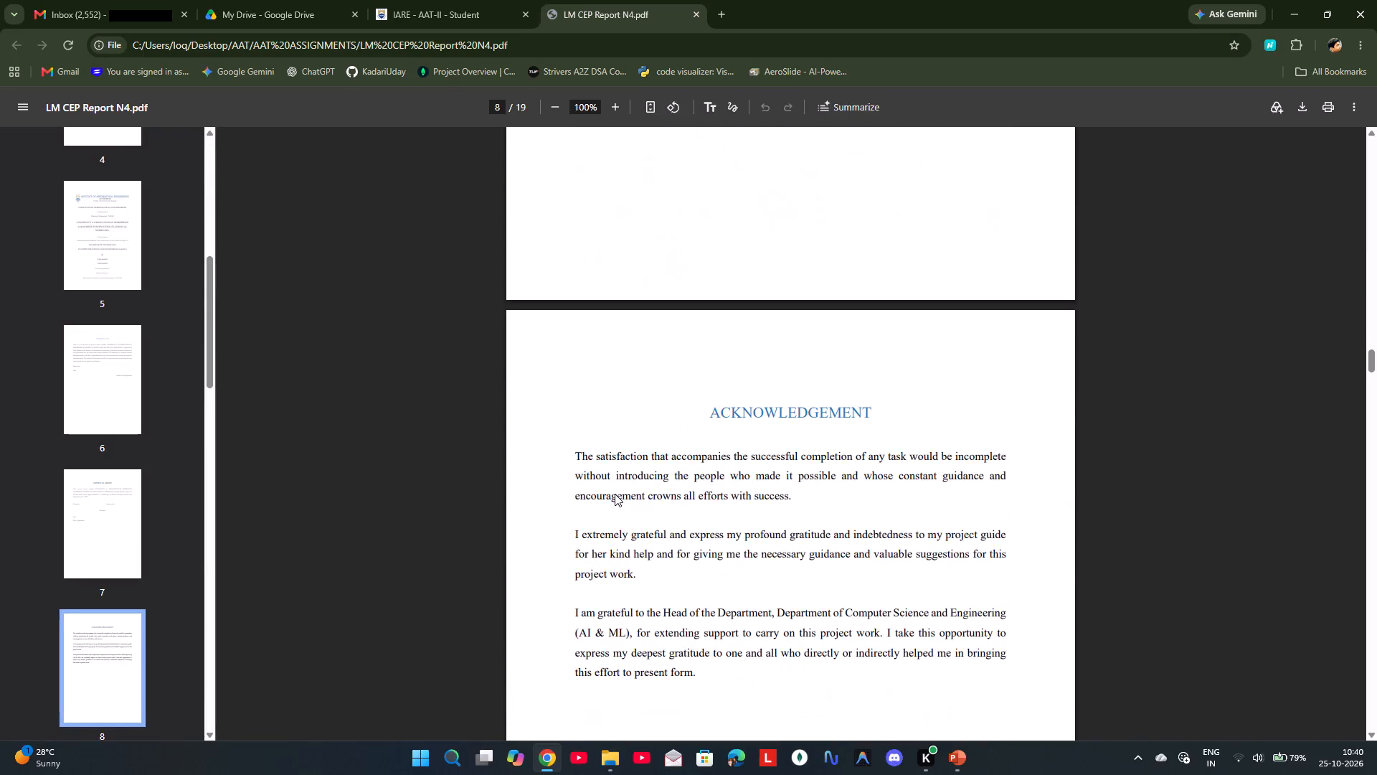
pyautogui.scroll(-15, 615, 494)
pyautogui.scroll(-6, 614, 494)
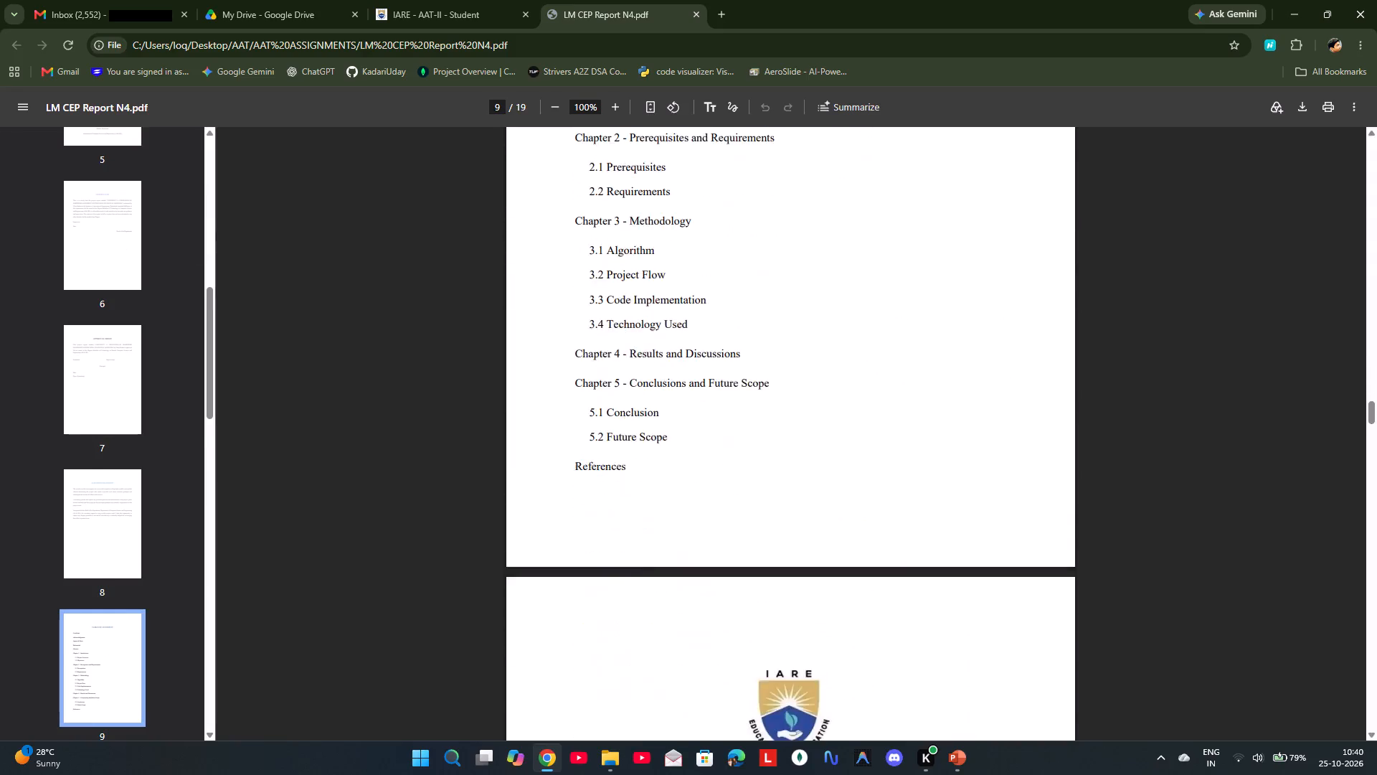
pyautogui.scroll(-11, 614, 494)
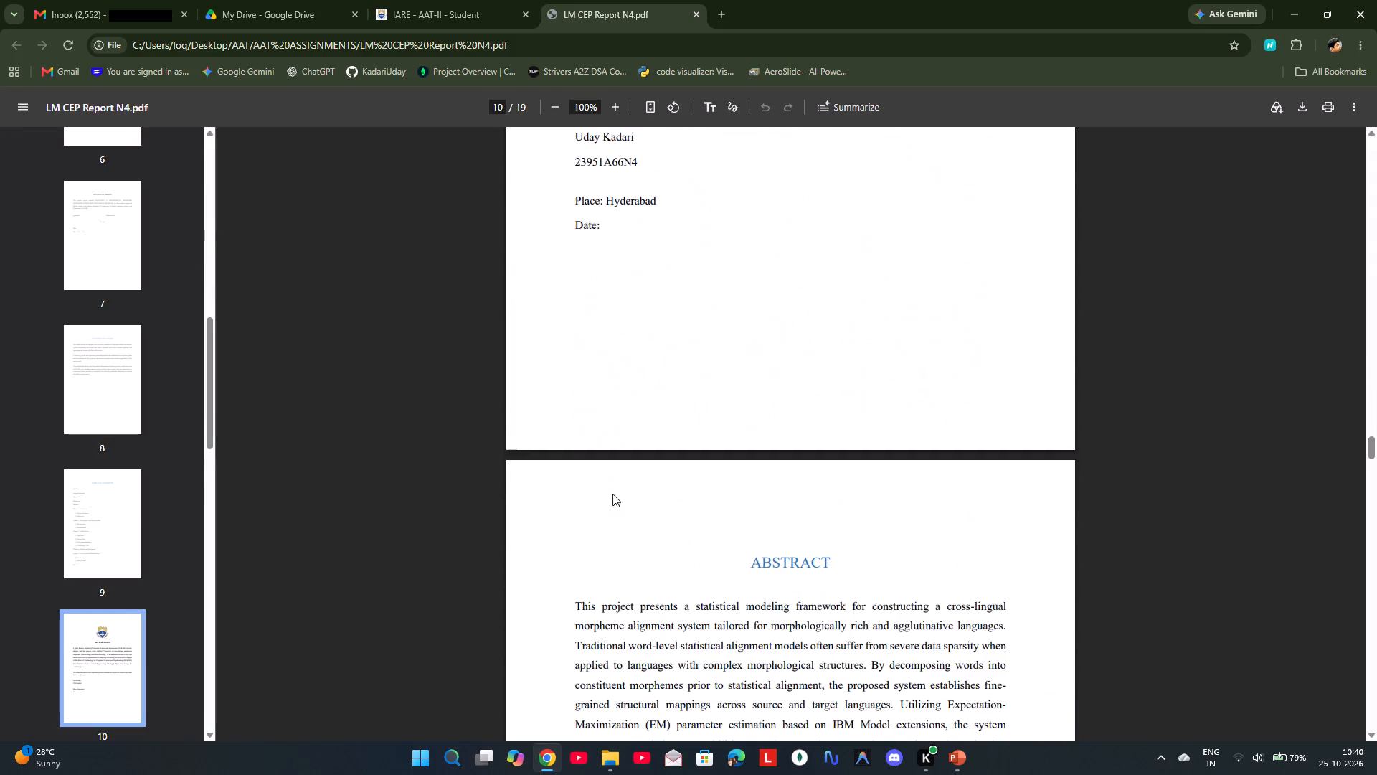
pyautogui.scroll(-12, 612, 494)
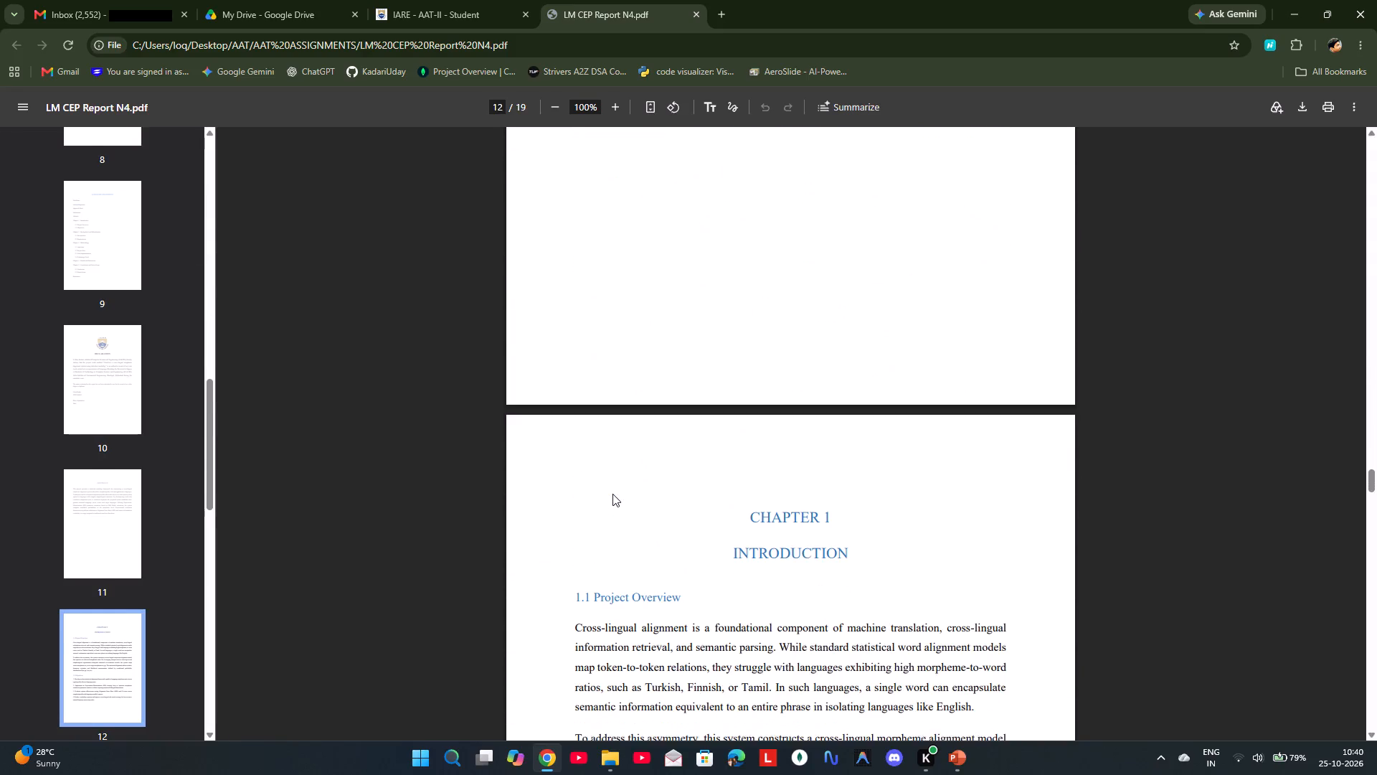
pyautogui.click(696, 14)
# Attach LM CEP Report N4.pdf from the AAT ASSIGNMENTS folder as the ACAD40 self evaluation and project report.
pyautogui.click(957, 504)
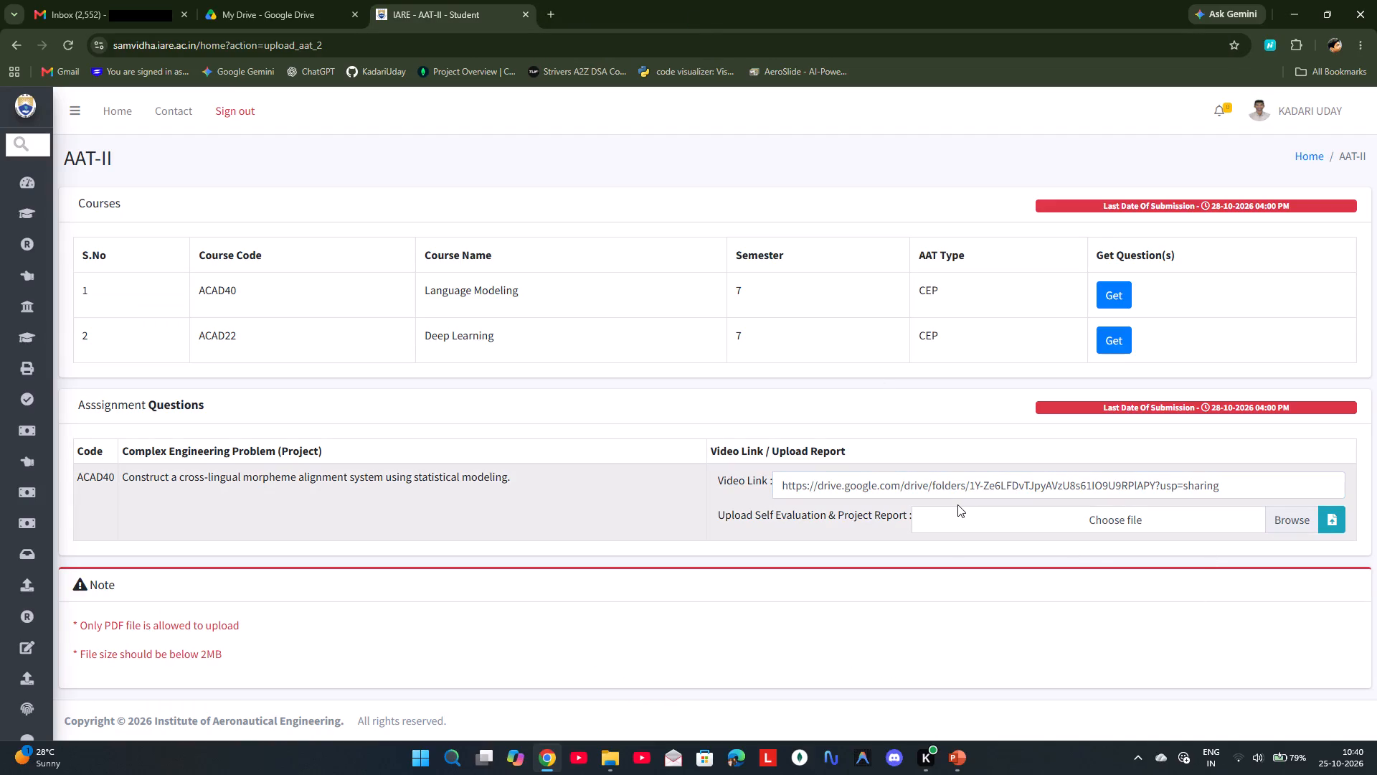
pyautogui.click(958, 520)
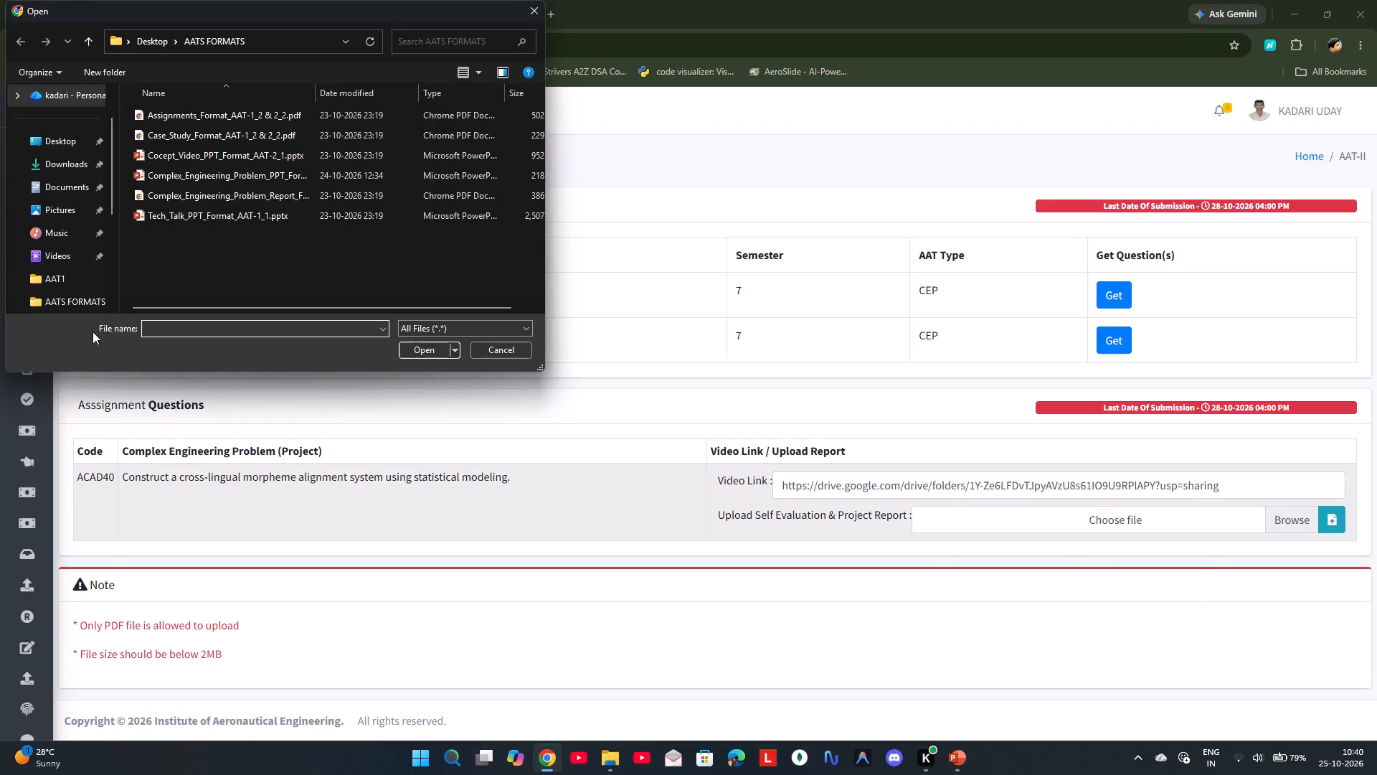
pyautogui.scroll(-2, 89, 295)
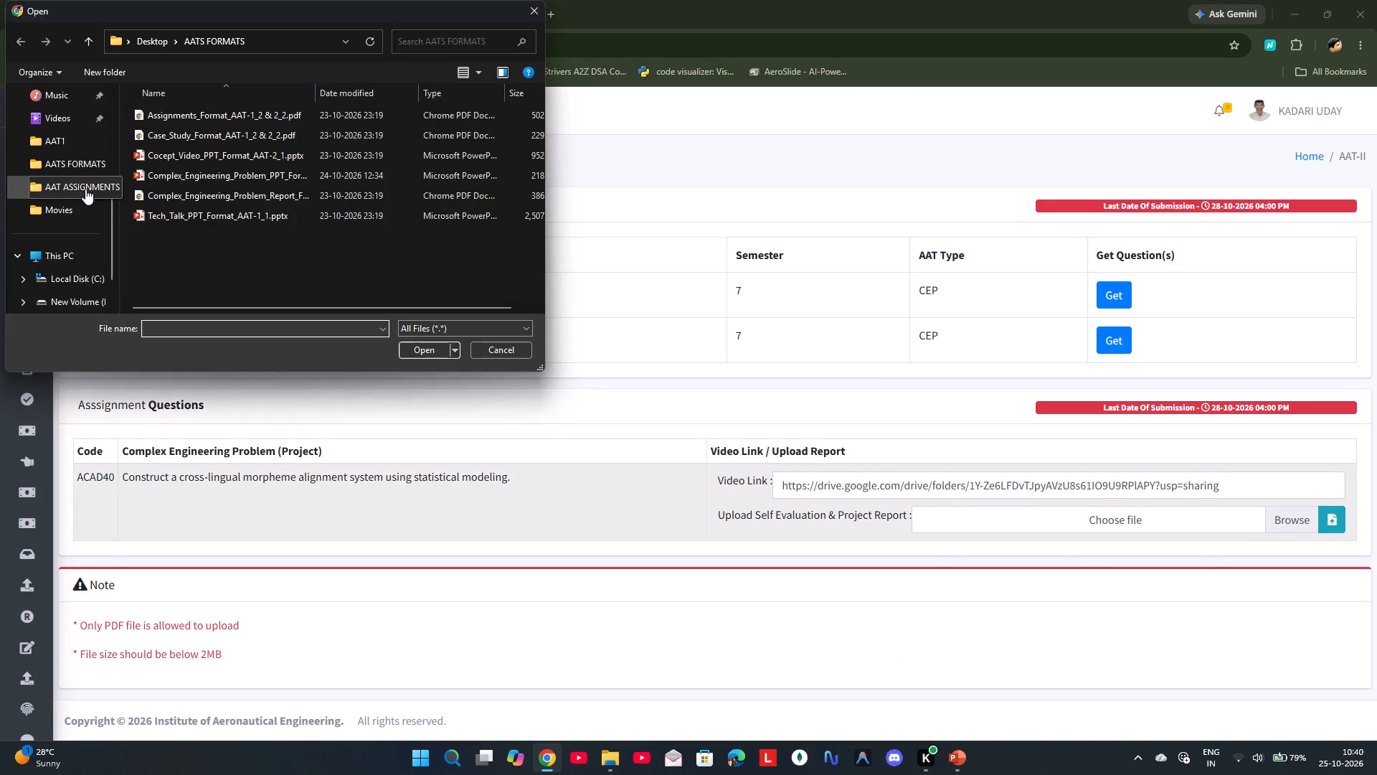
pyautogui.click(85, 185)
pyautogui.scroll(-7, 414, 205)
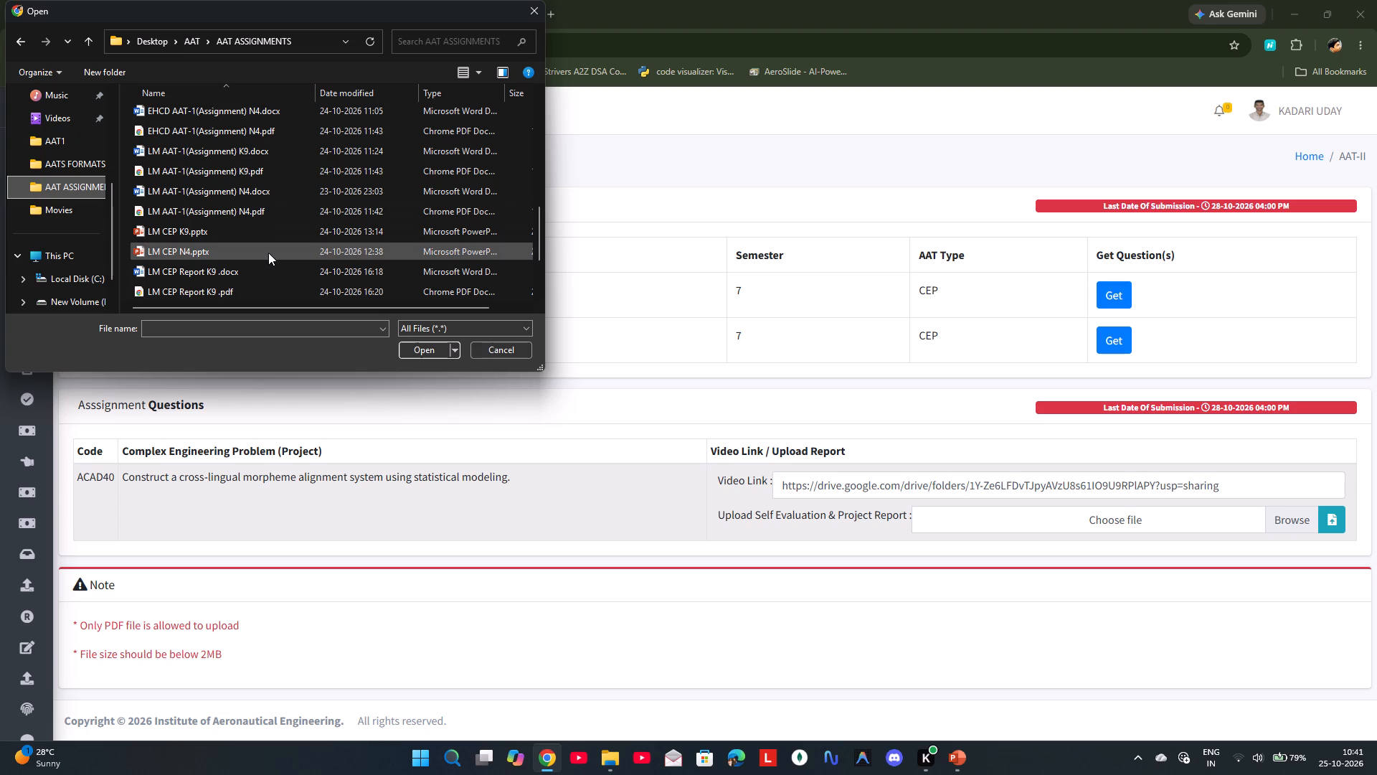
pyautogui.scroll(-1, 268, 253)
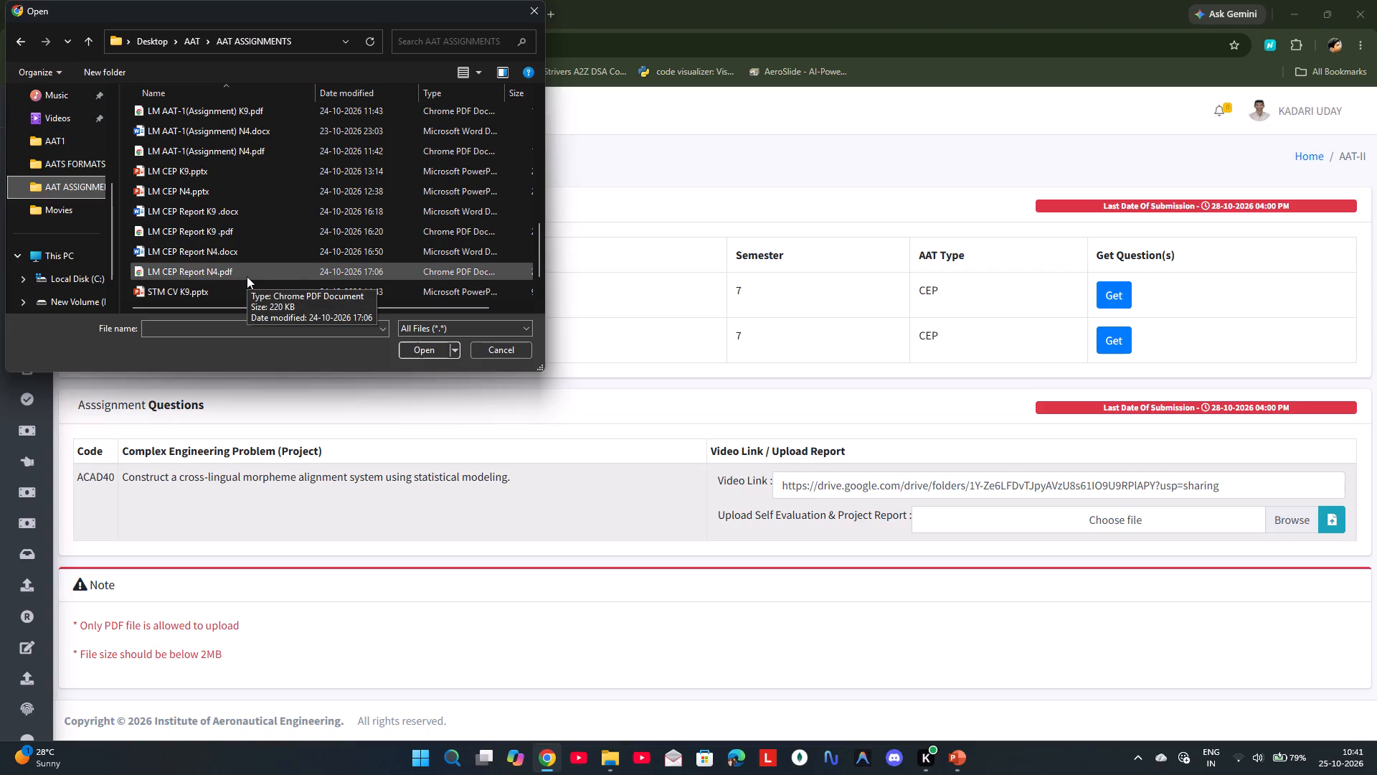
pyautogui.click(247, 276)
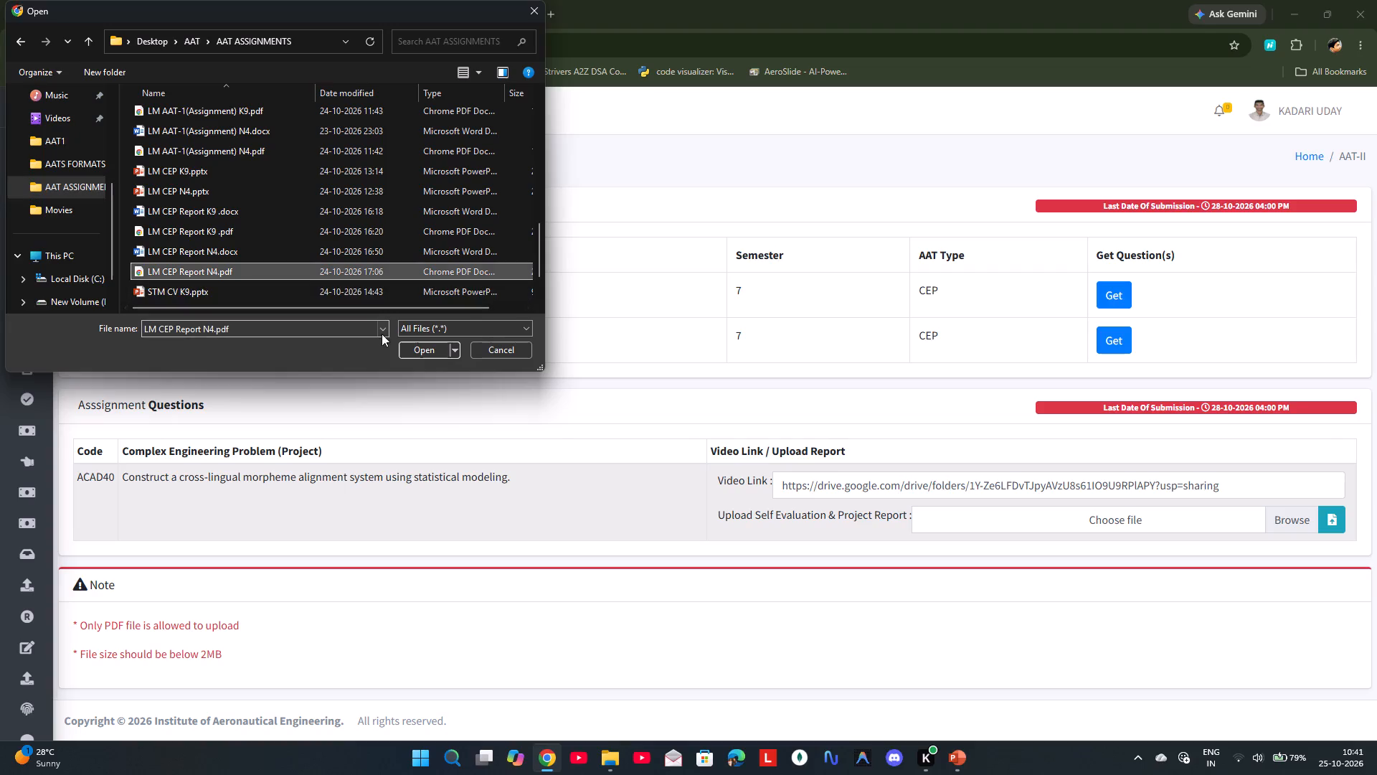
pyautogui.click(419, 347)
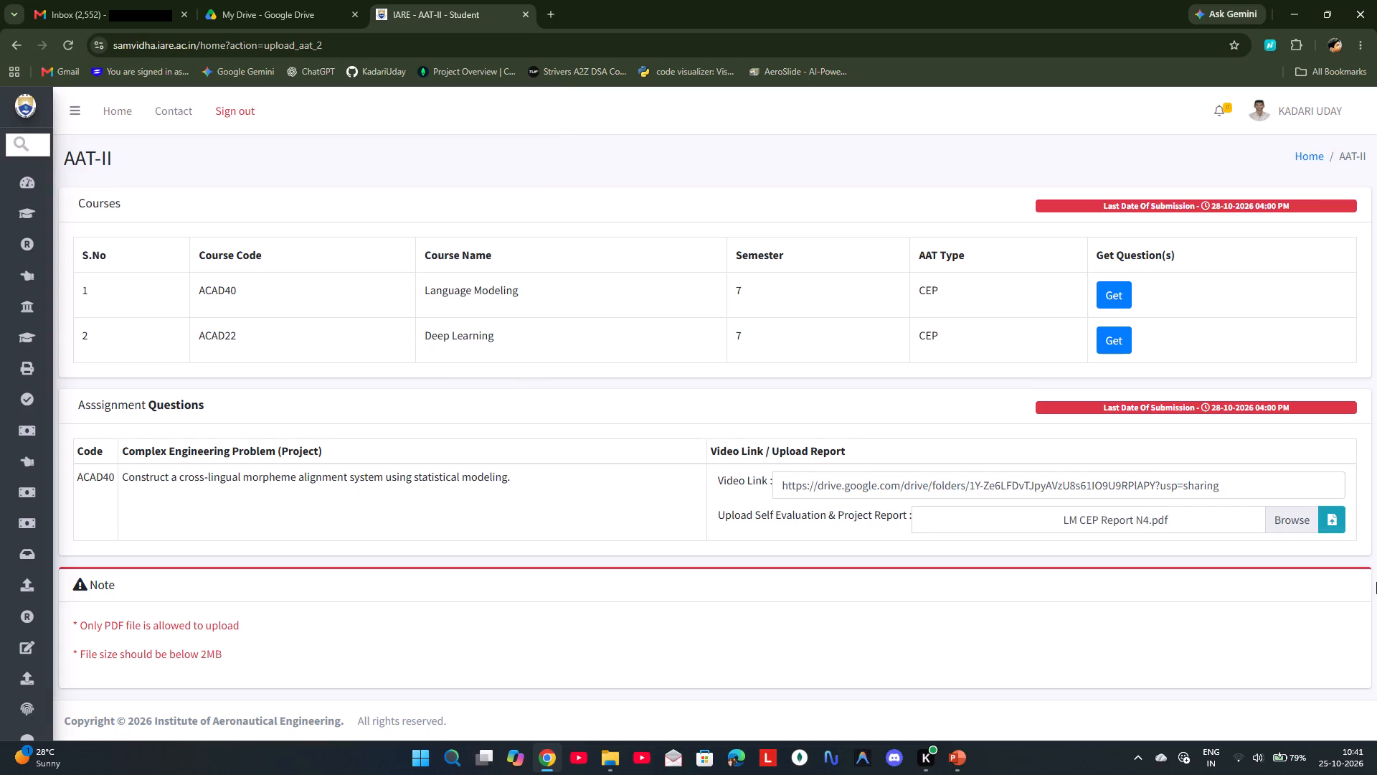
# Submit the ACAD40 video link and report, and dismiss the confirmation.
pyautogui.click(1338, 527)
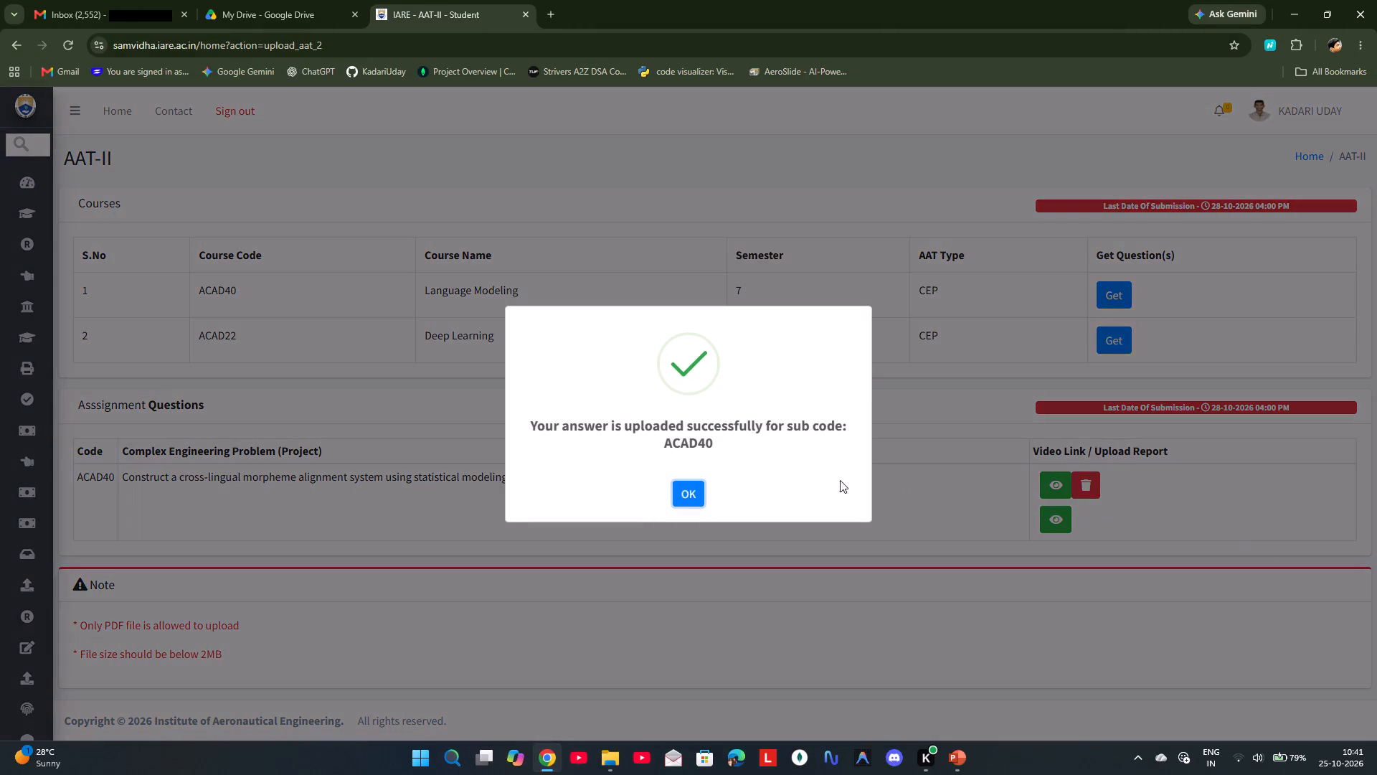
pyautogui.click(672, 483)
pyautogui.click(688, 488)
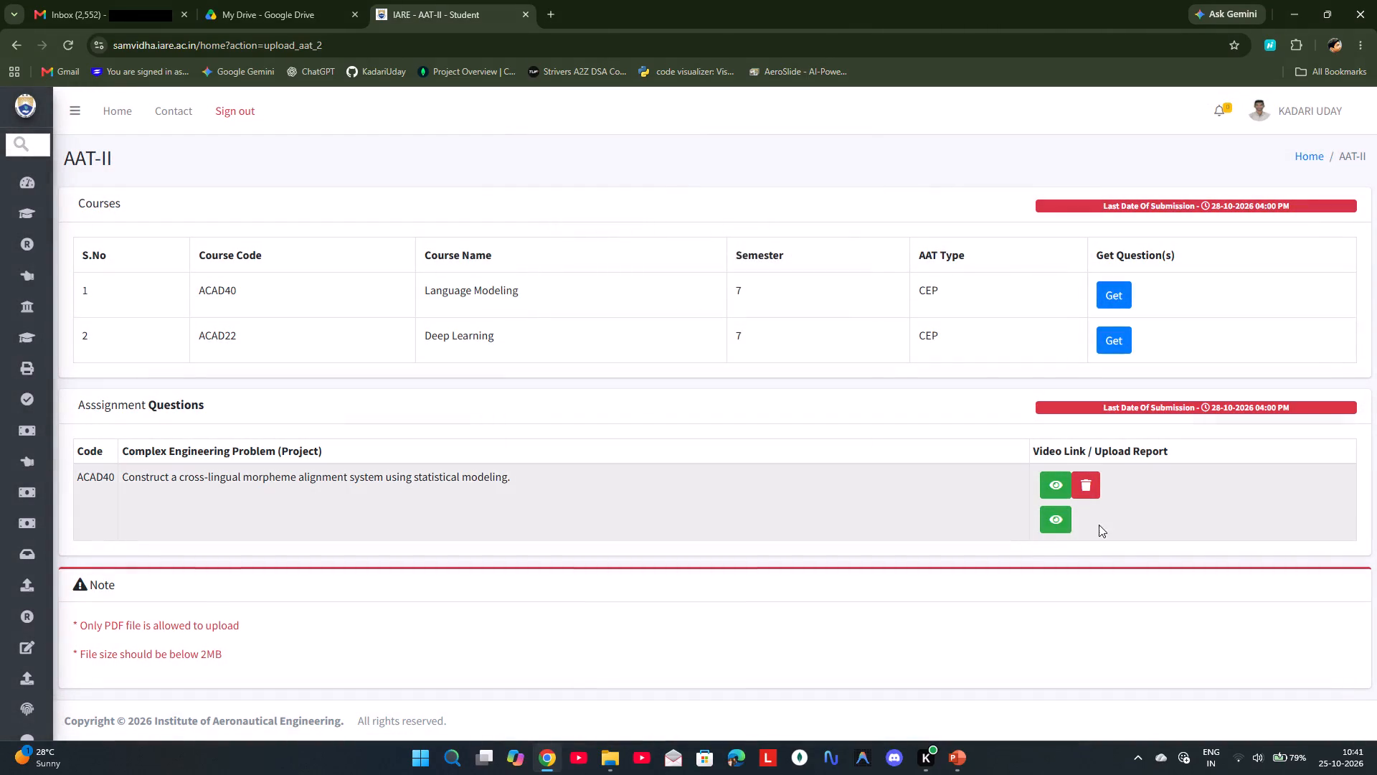
# Check the submitted ACAD40 report PDF and the Drive folder behind its submitted video link.
pyautogui.click(1064, 523)
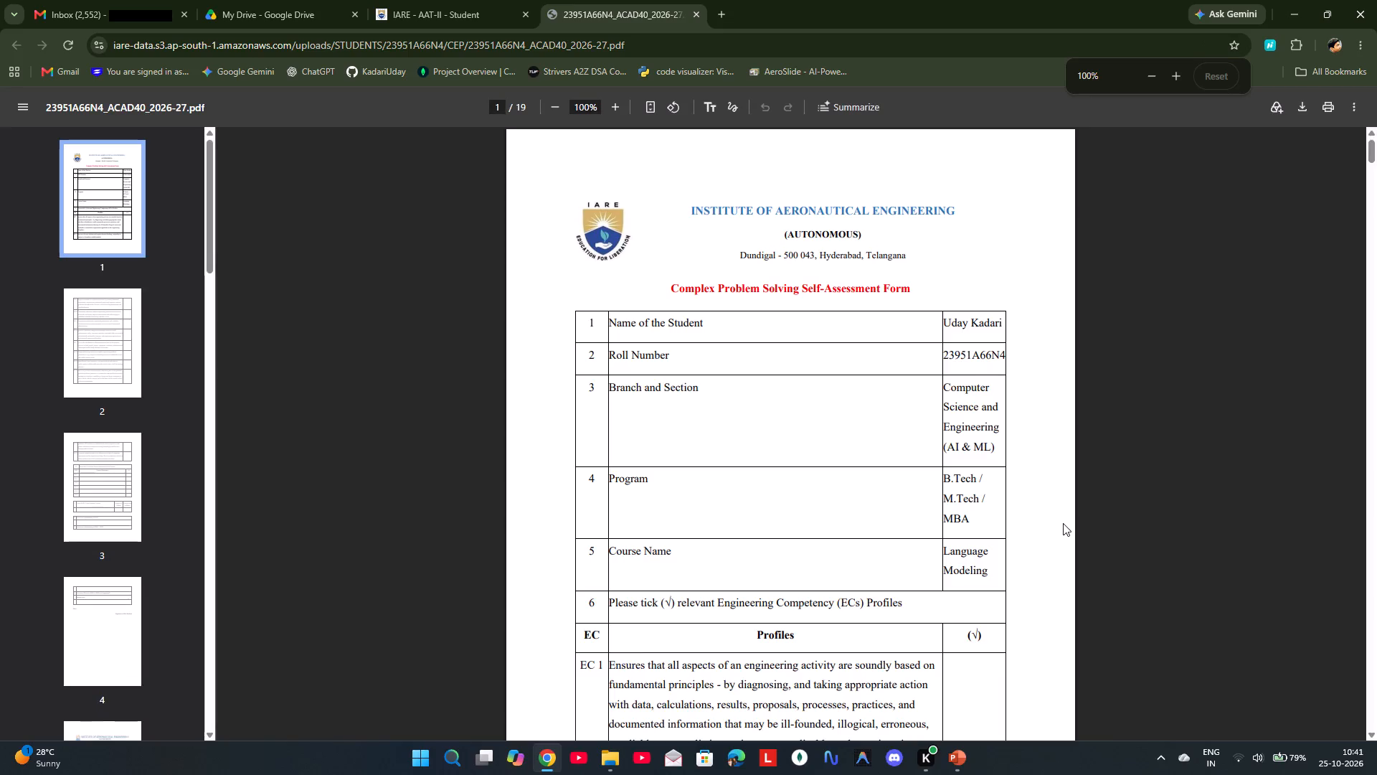
pyautogui.scroll(-2, 1063, 523)
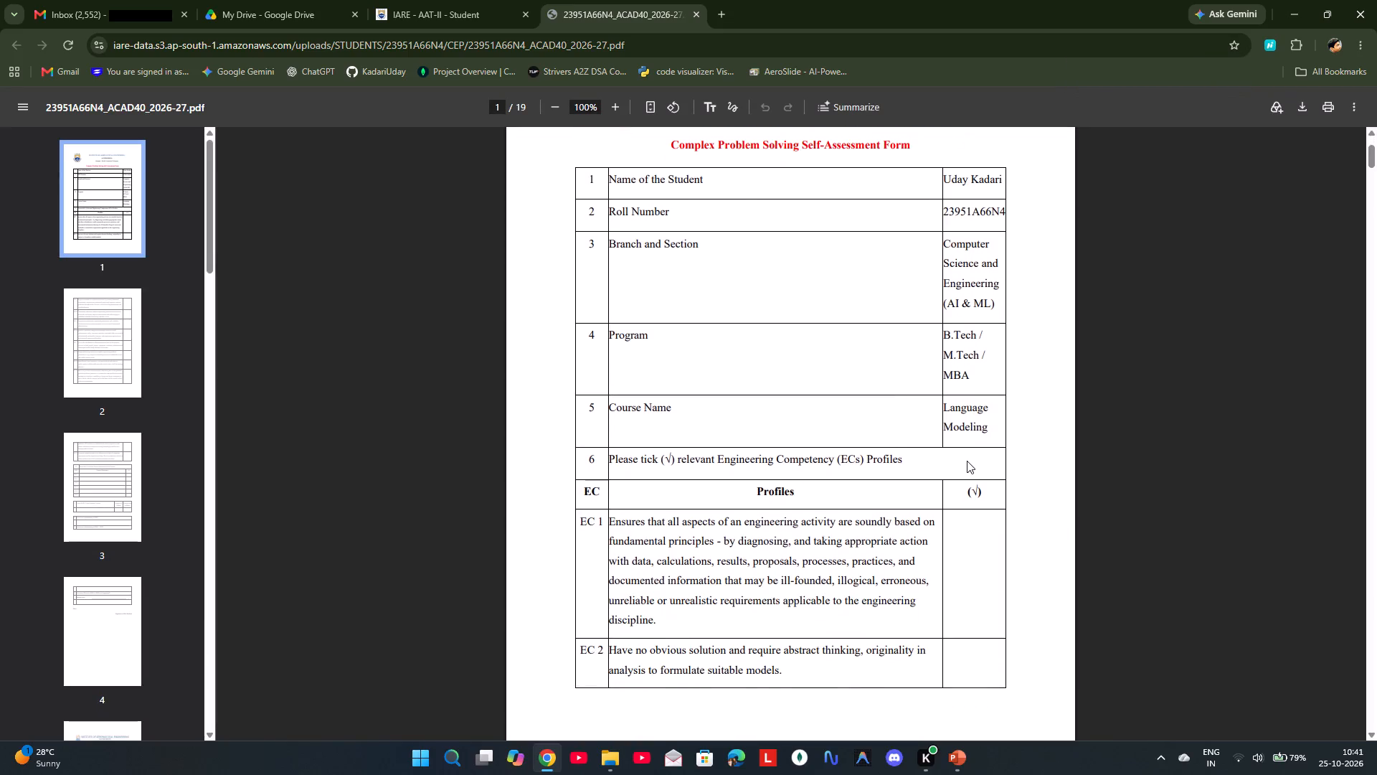
pyautogui.click(472, 0)
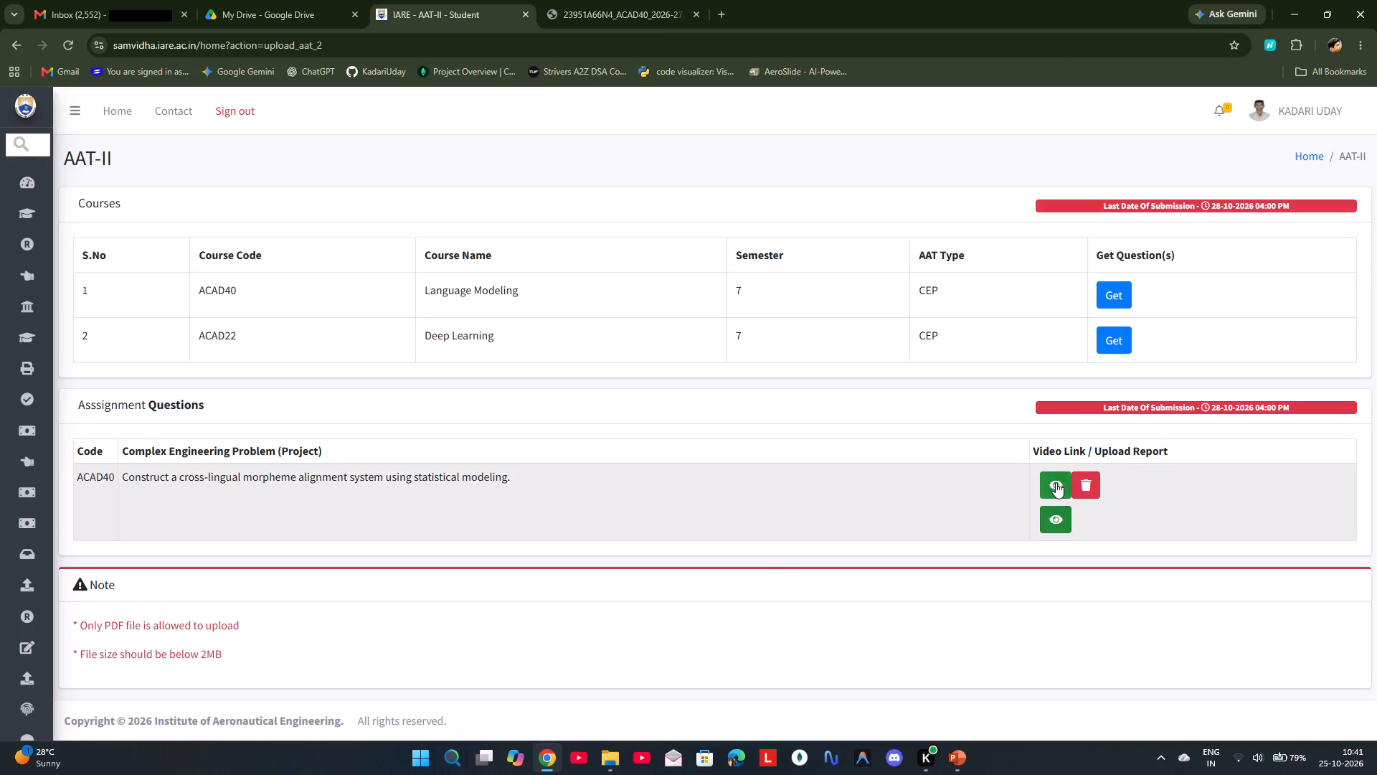
pyautogui.click(1056, 482)
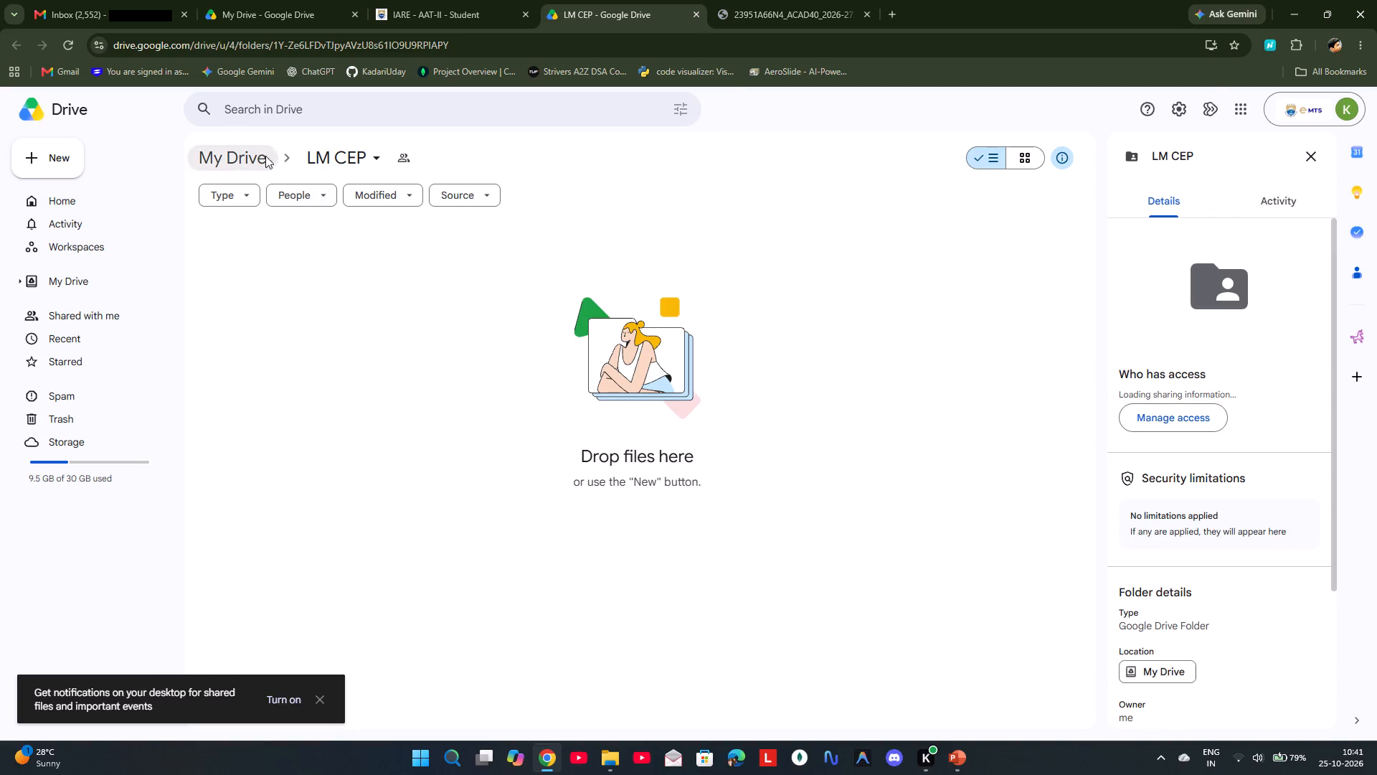
# Close the LM CEP sharing settings in Drive and create a new folder named DL CEP in My Drive.
pyautogui.click(259, 5)
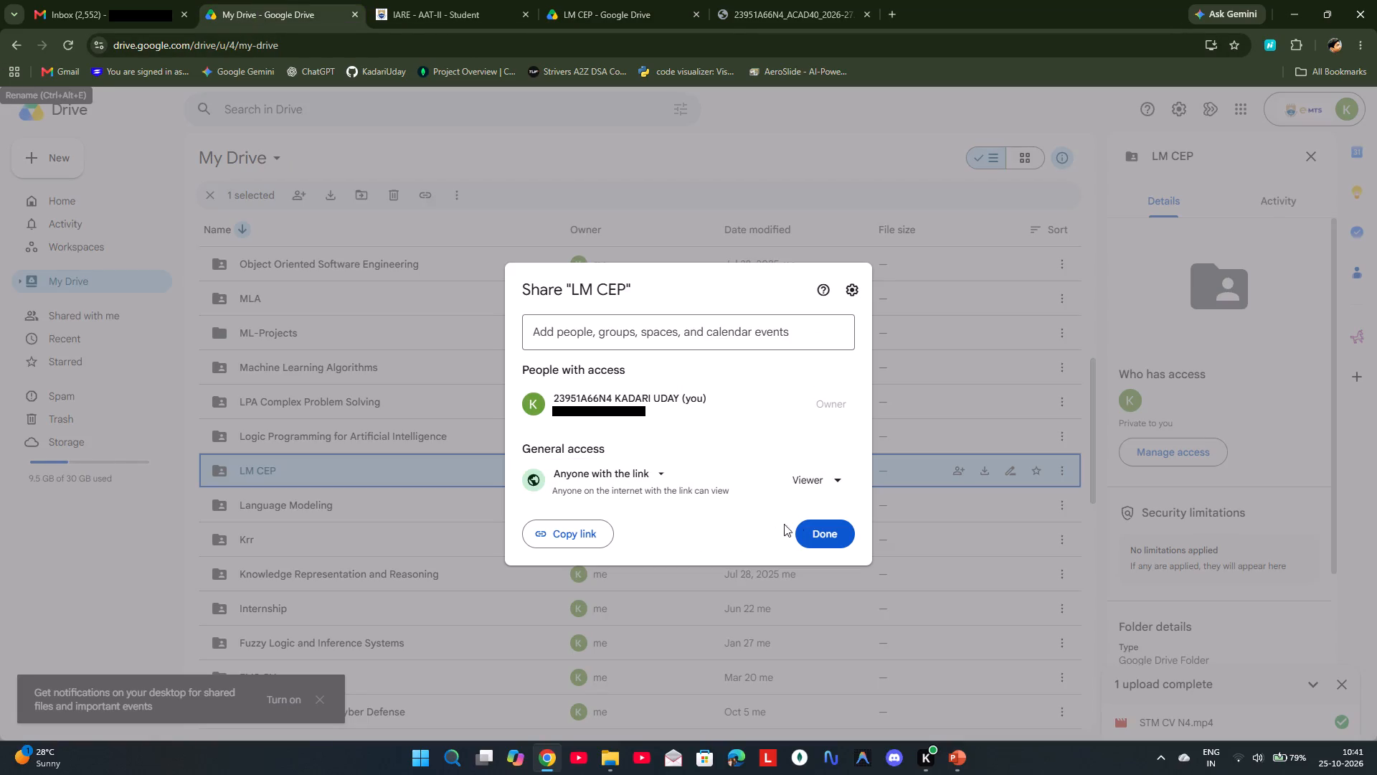
pyautogui.click(834, 528)
pyautogui.click(224, 187)
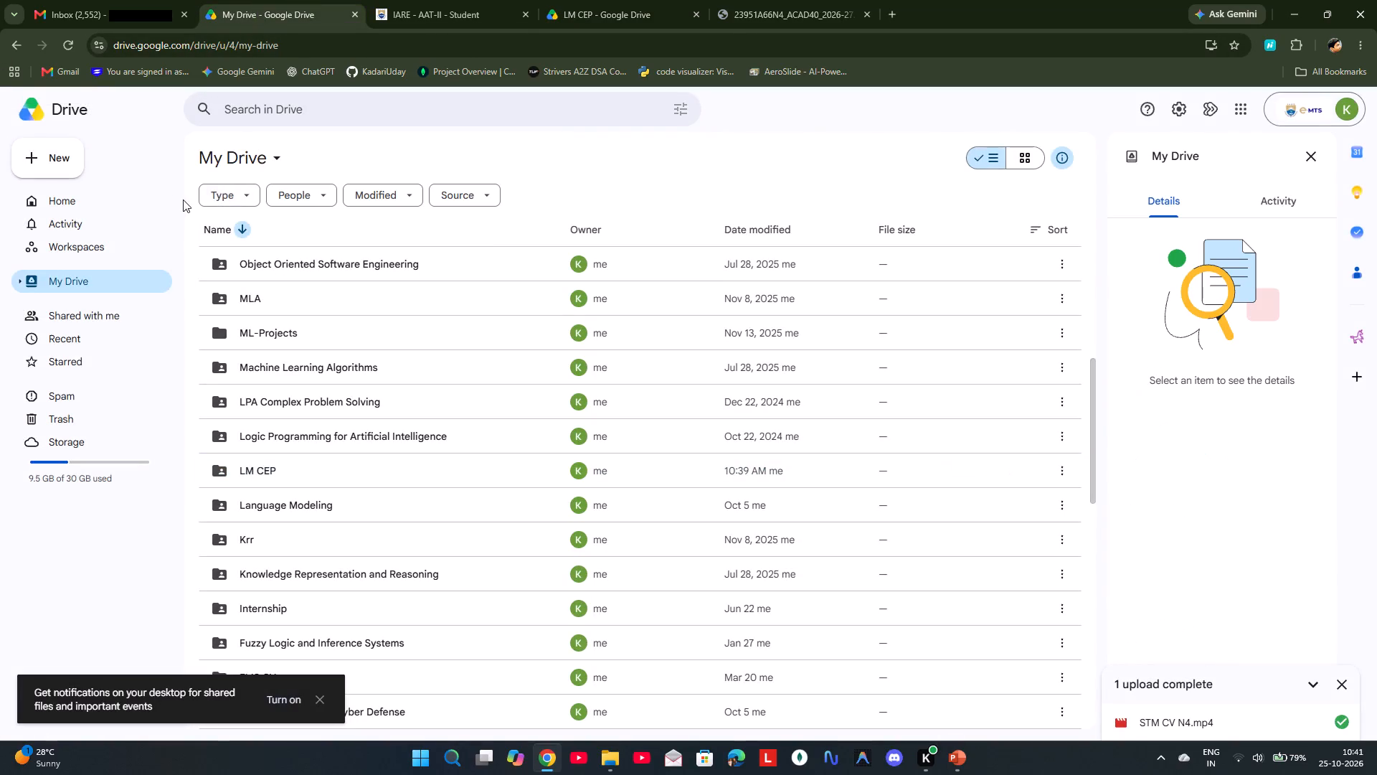
pyautogui.click(45, 147)
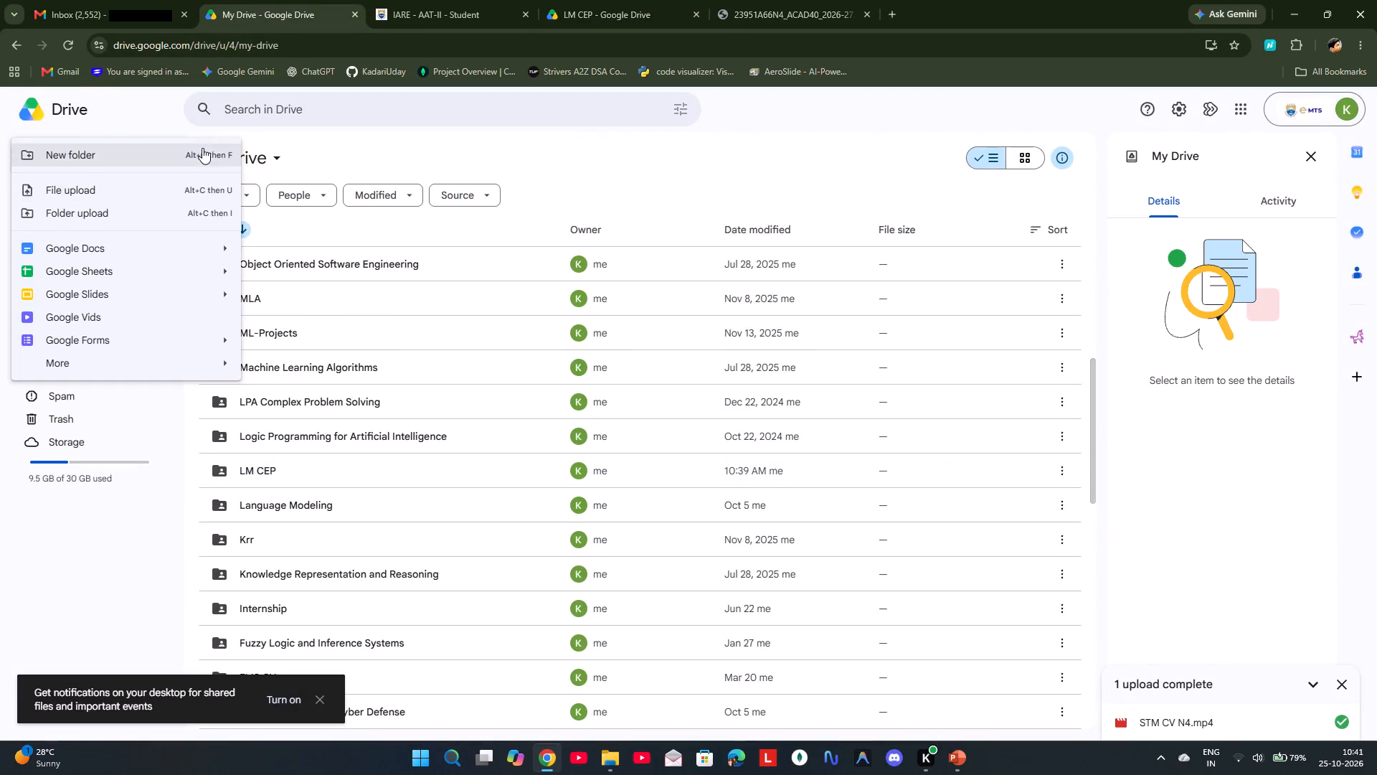
pyautogui.click(202, 148)
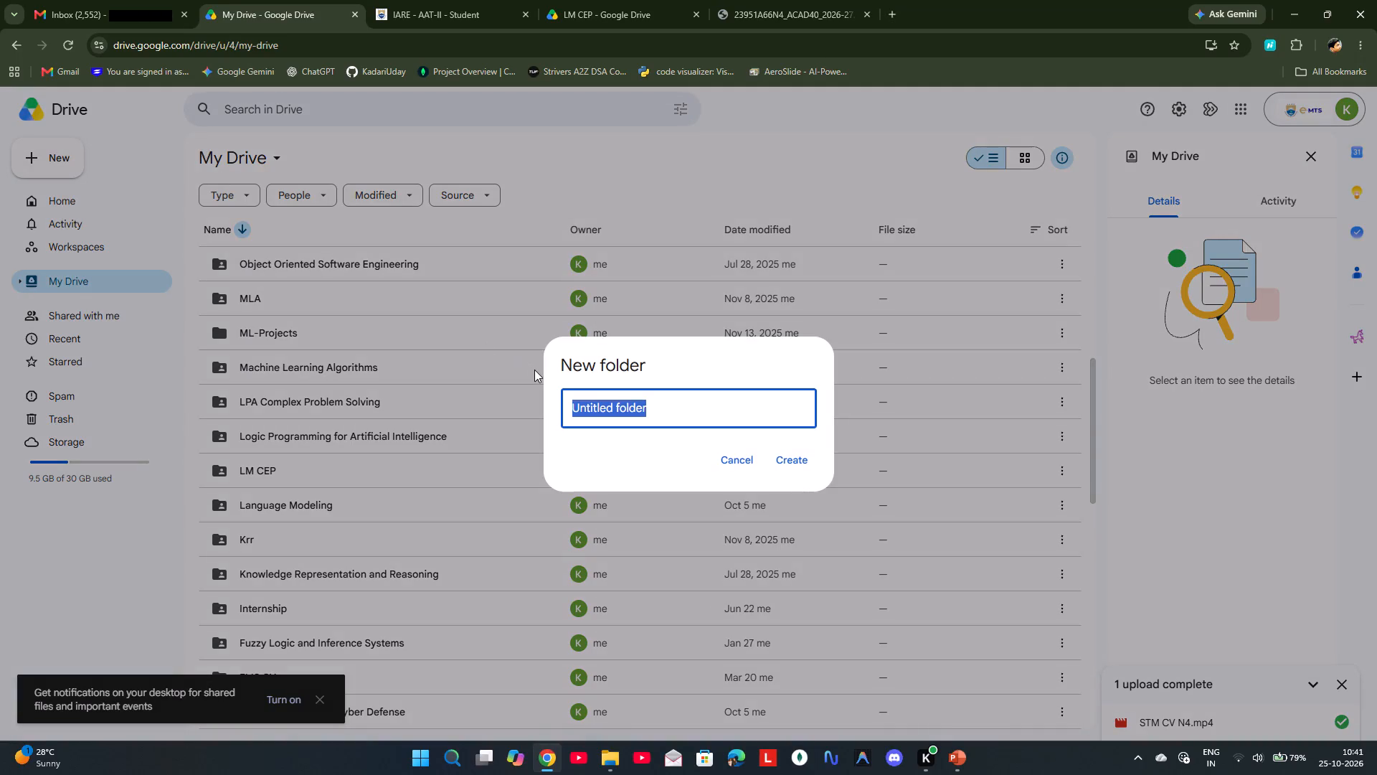
pyautogui.hotkey('shift', 'd')
pyautogui.write('L CE')
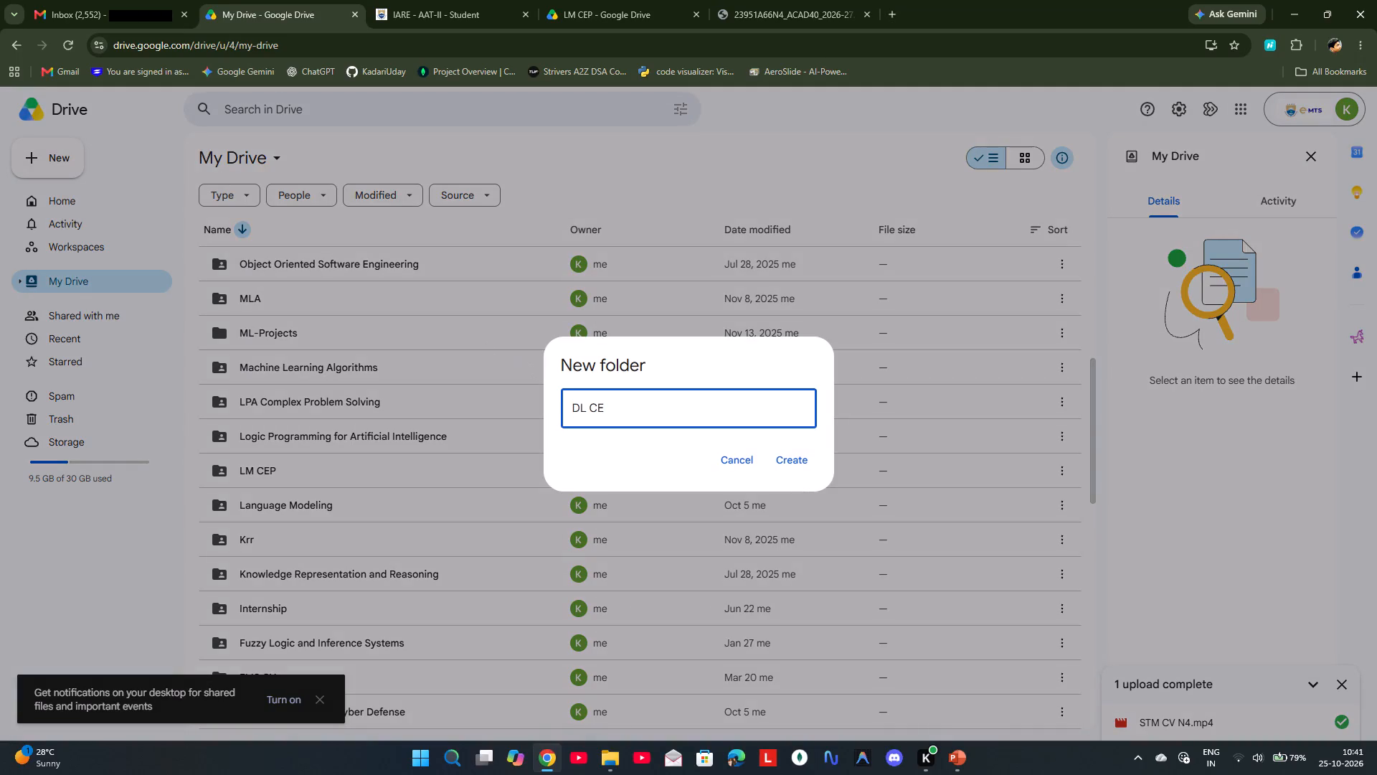
pyautogui.hotkey('shift', 'p')
pyautogui.press('Return')
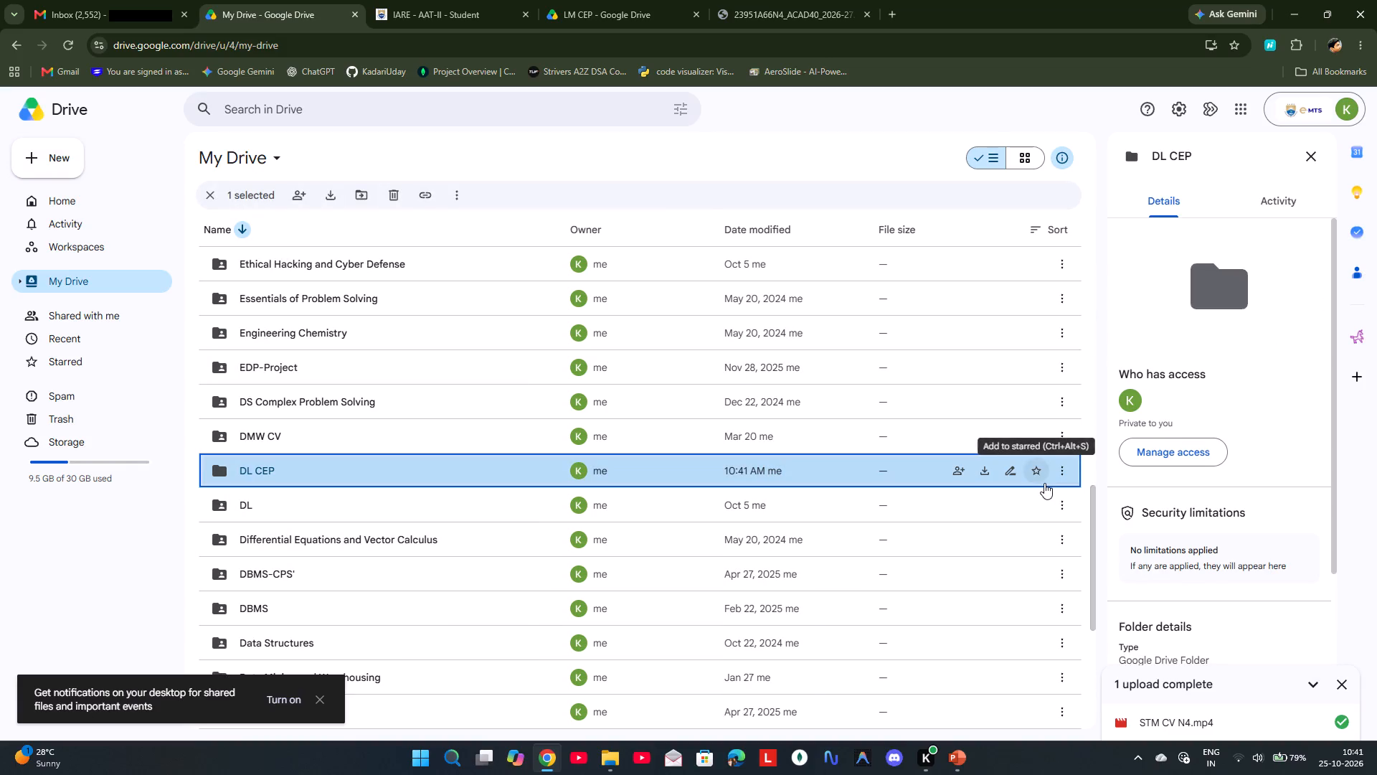
# Share the DL CEP folder with anyone with the link as viewer and copy its link.
pyautogui.click(1132, 452)
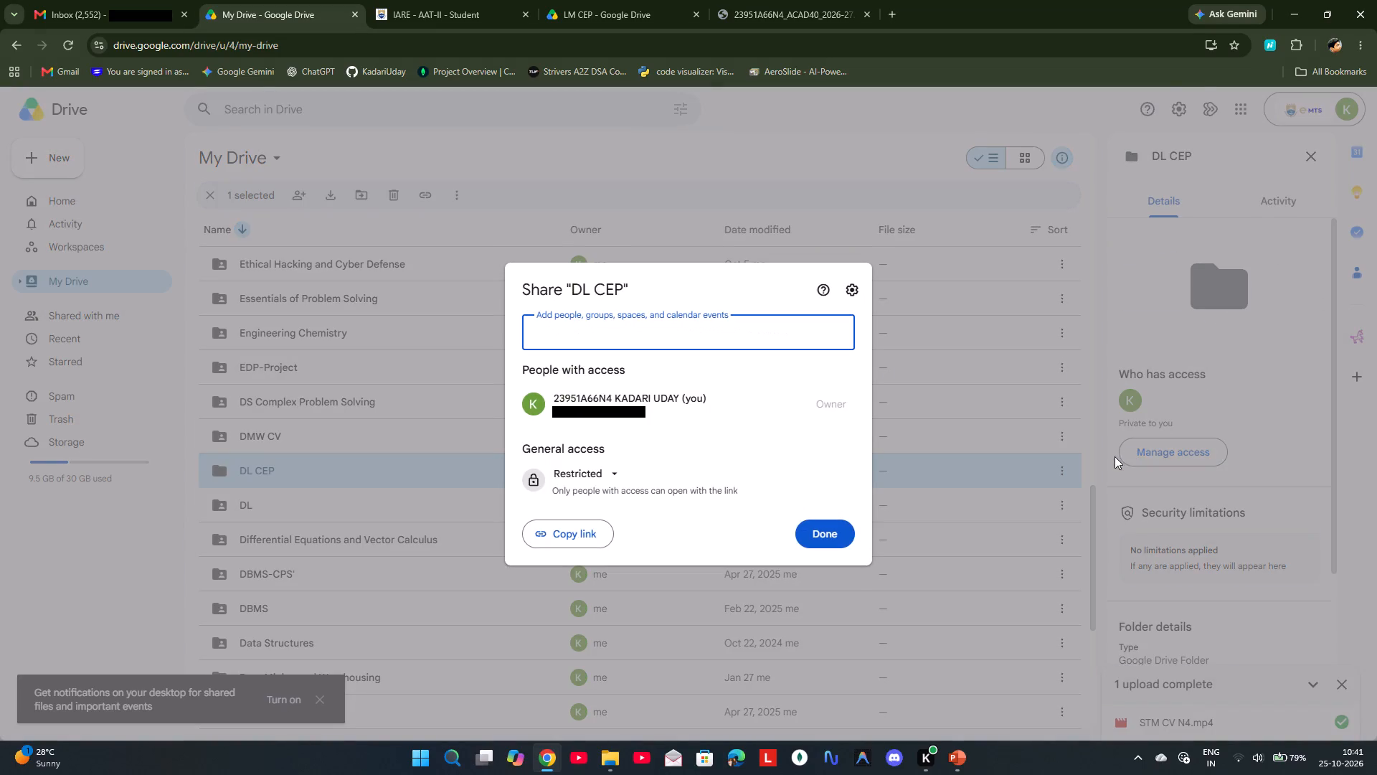
pyautogui.click(595, 469)
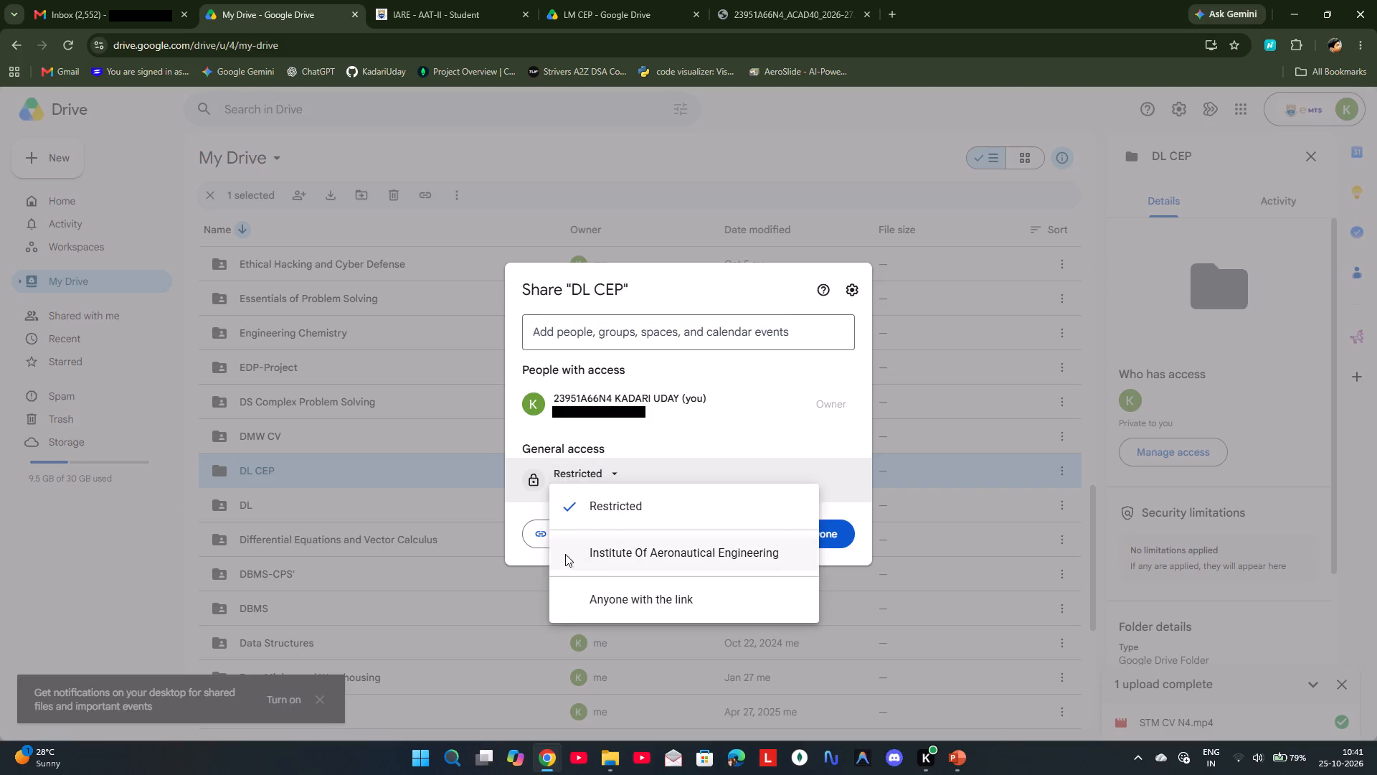
pyautogui.click(598, 591)
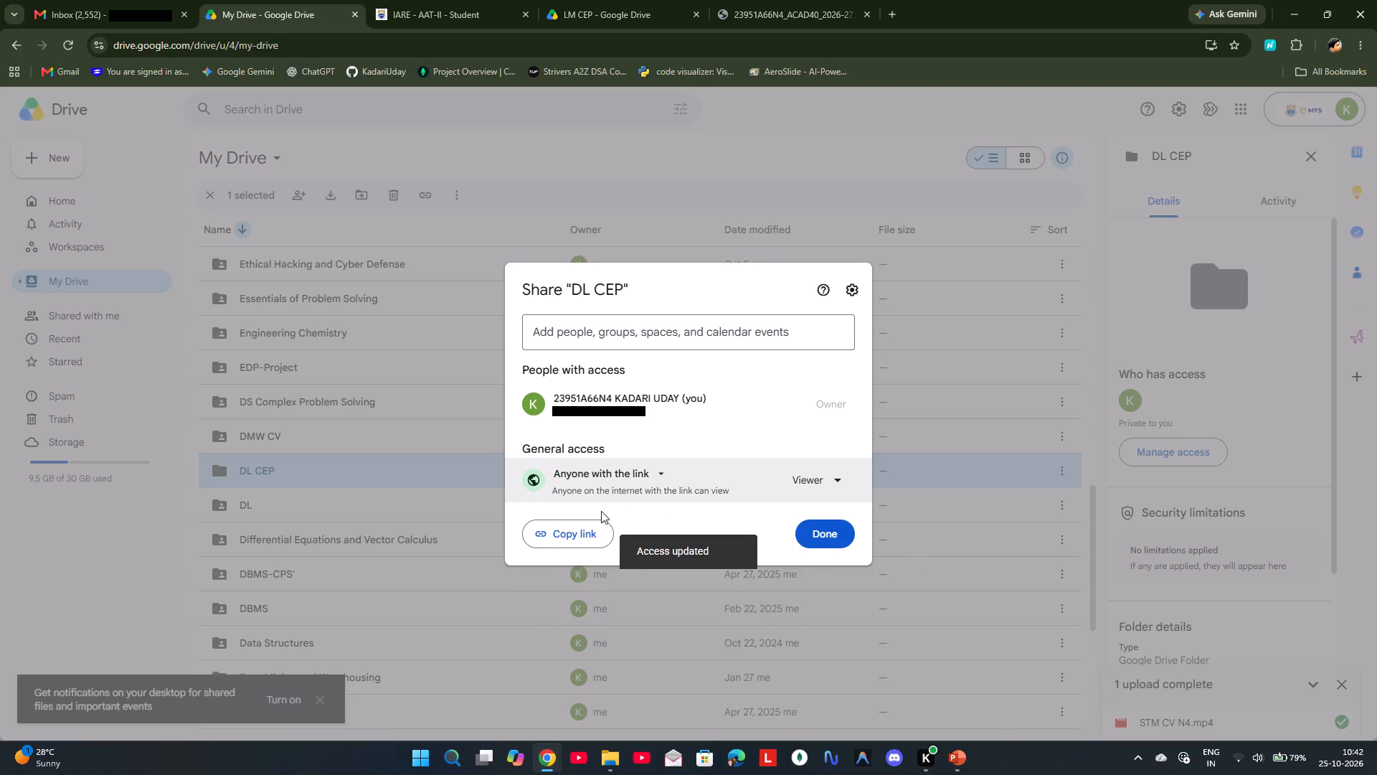
pyautogui.click(583, 524)
pyautogui.click(831, 527)
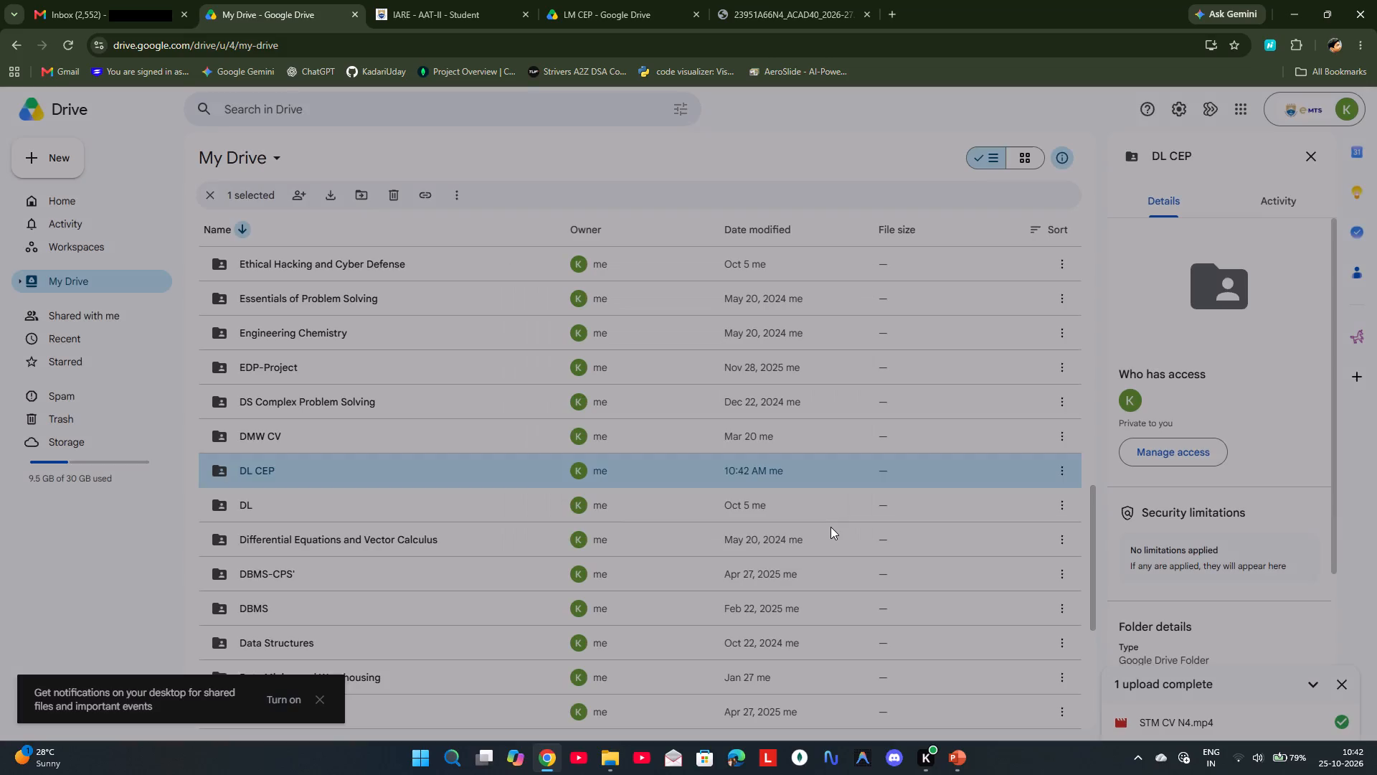
# Load the Deep Learning (ACAD22) CEP question in the AAT-II portal and enter the copied DL CEP folder link as its video link.
pyautogui.click(433, 0)
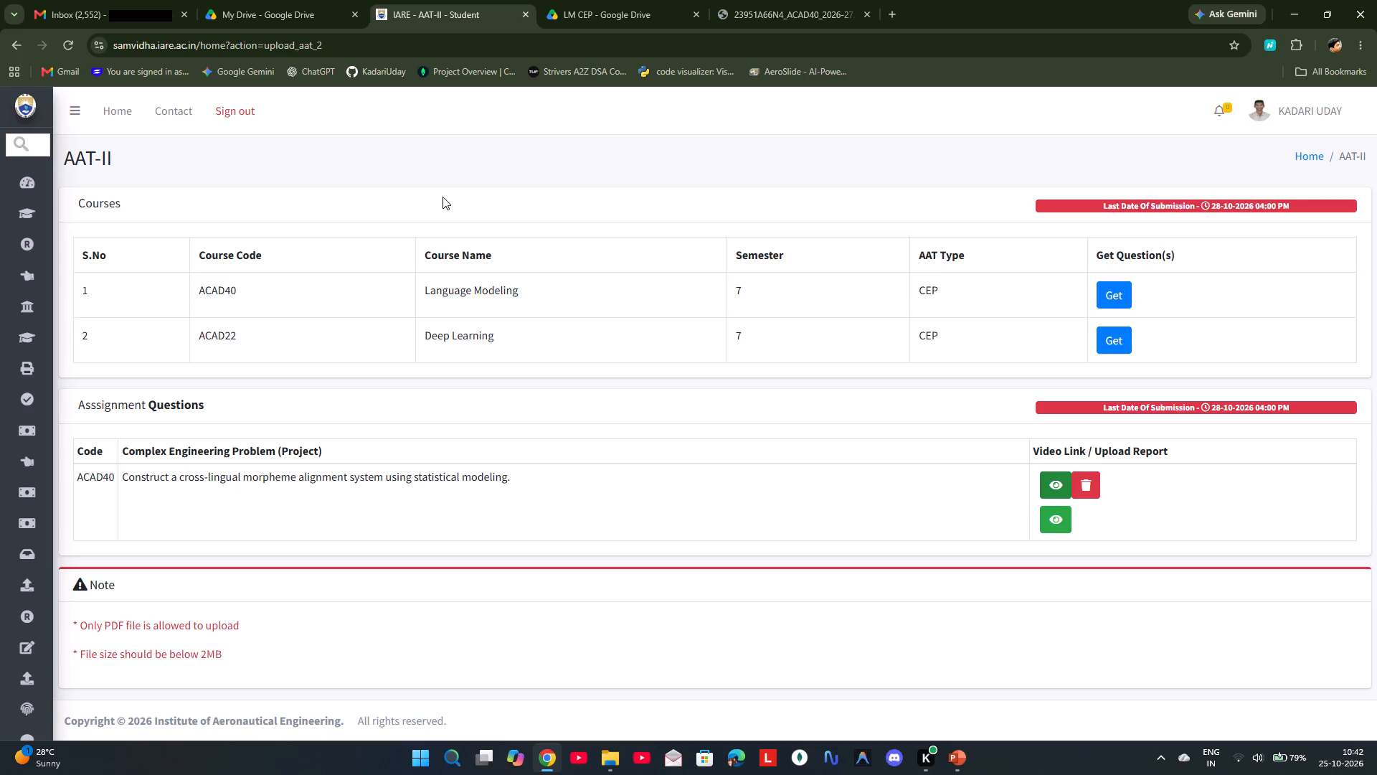
pyautogui.click(1110, 344)
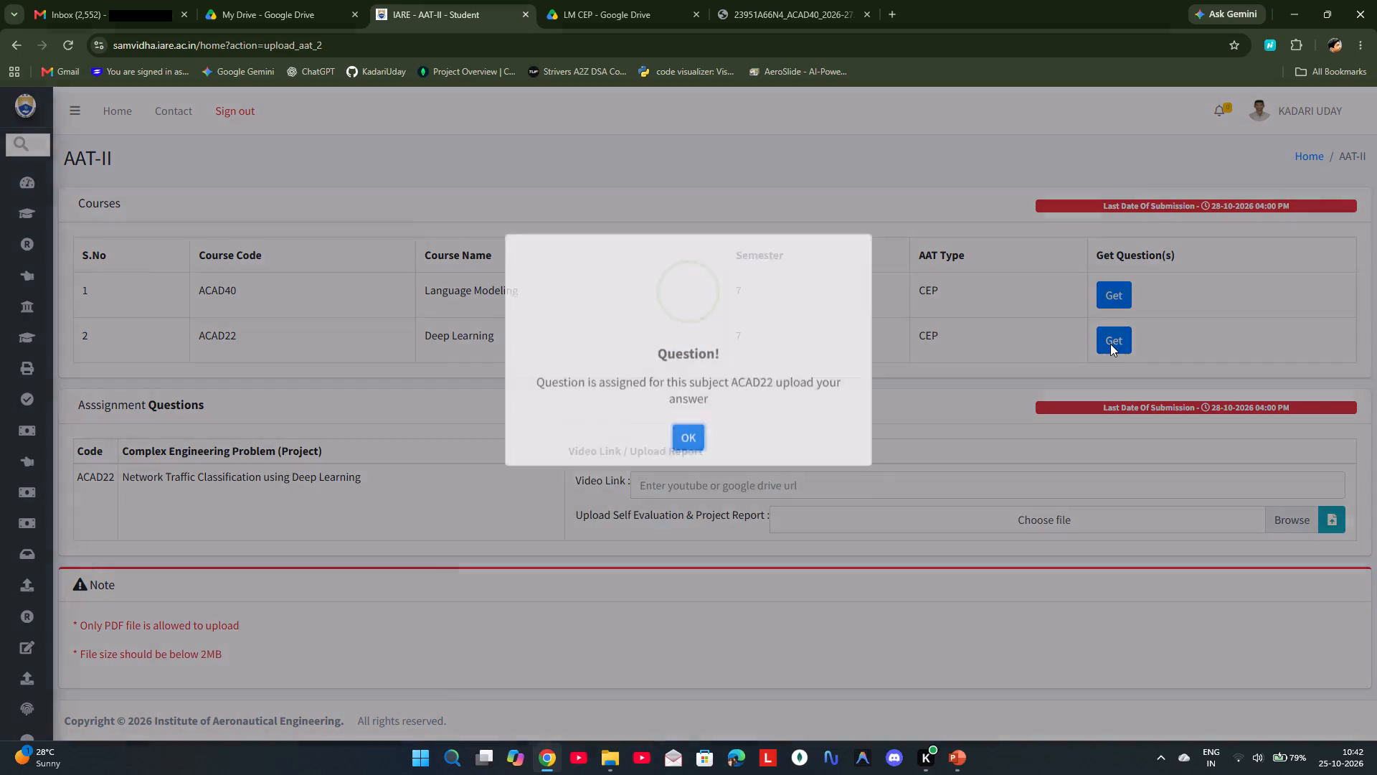
pyautogui.press('Return')
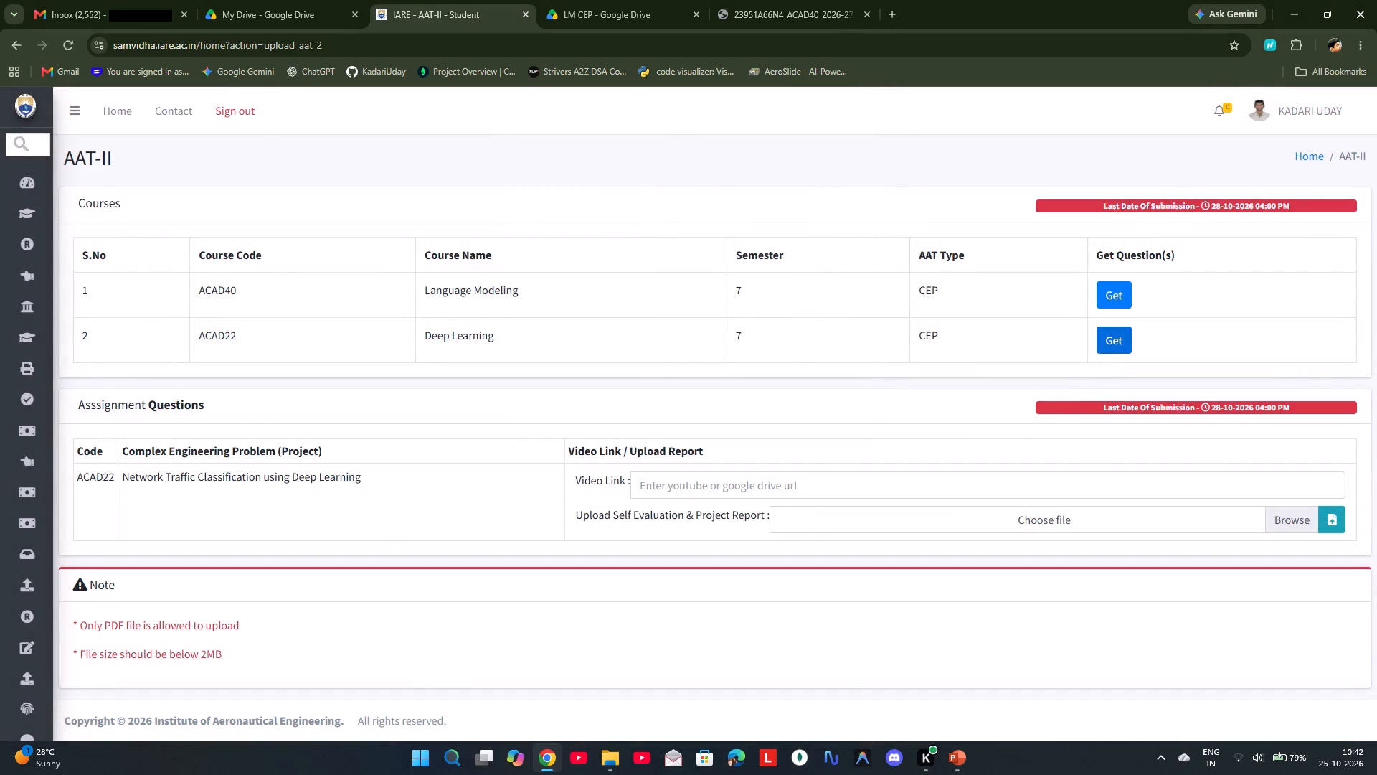
pyautogui.click(782, 496)
pyautogui.hotkey('ctrl', 'v')
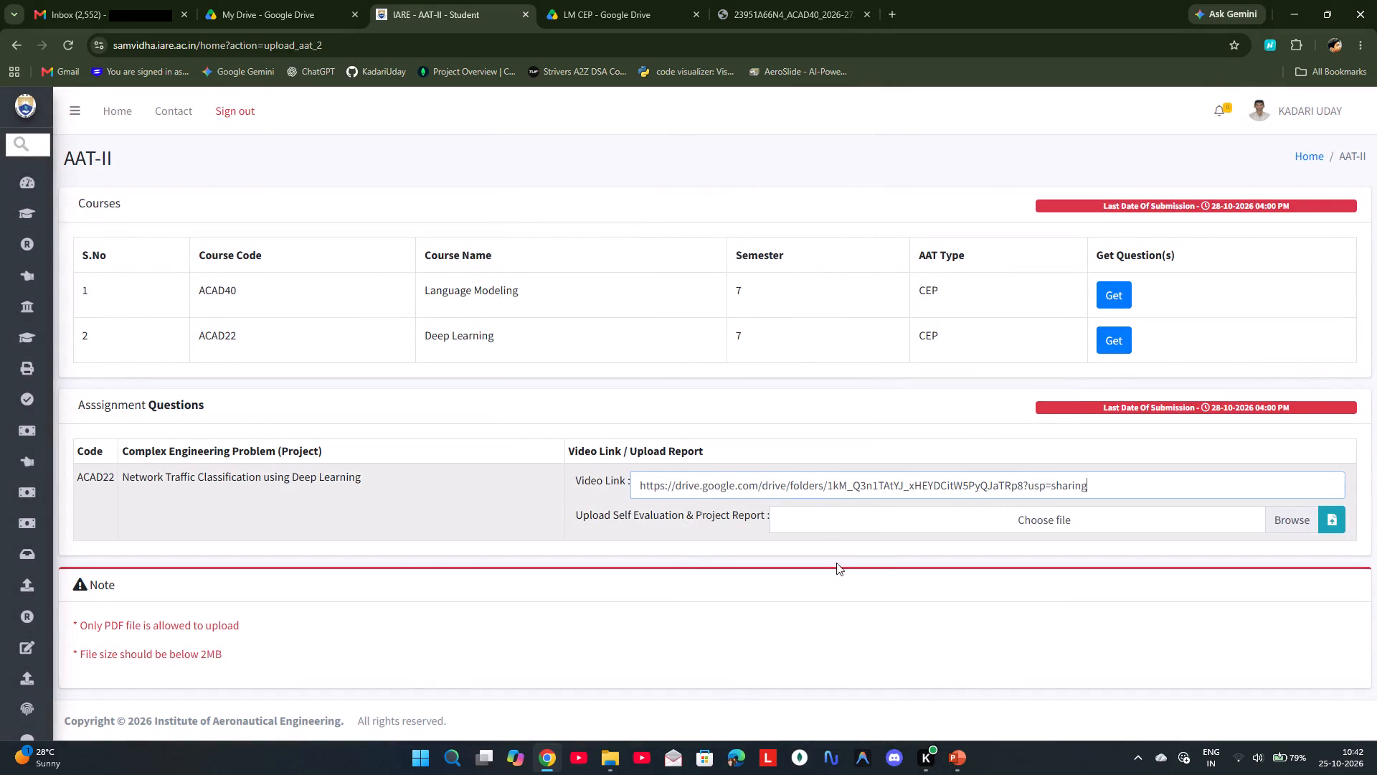
# Open DL CEP Report N4.pdf from the AAT ASSIGNMENTS folder and check its course name and project title against the portal's ACAD22 question.
pyautogui.click(607, 758)
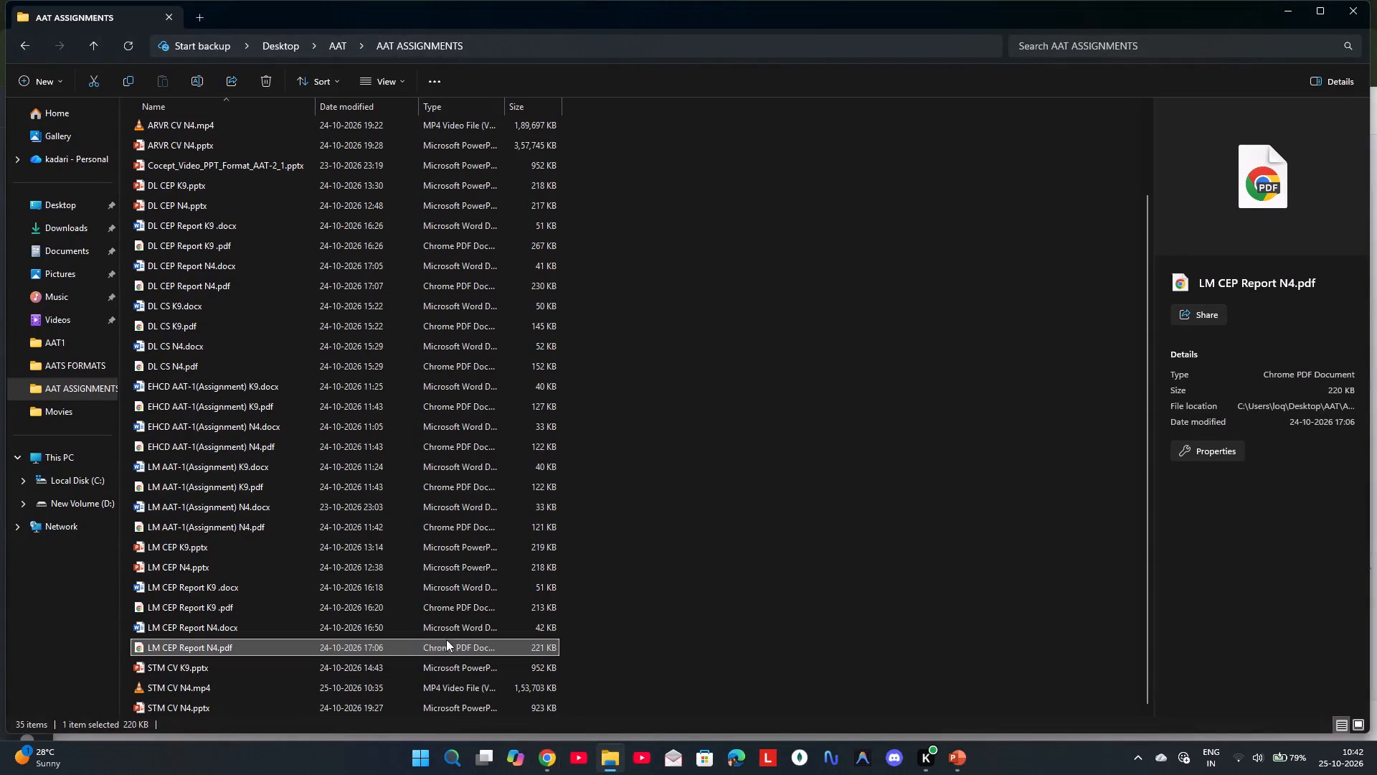
pyautogui.scroll(2, 400, 614)
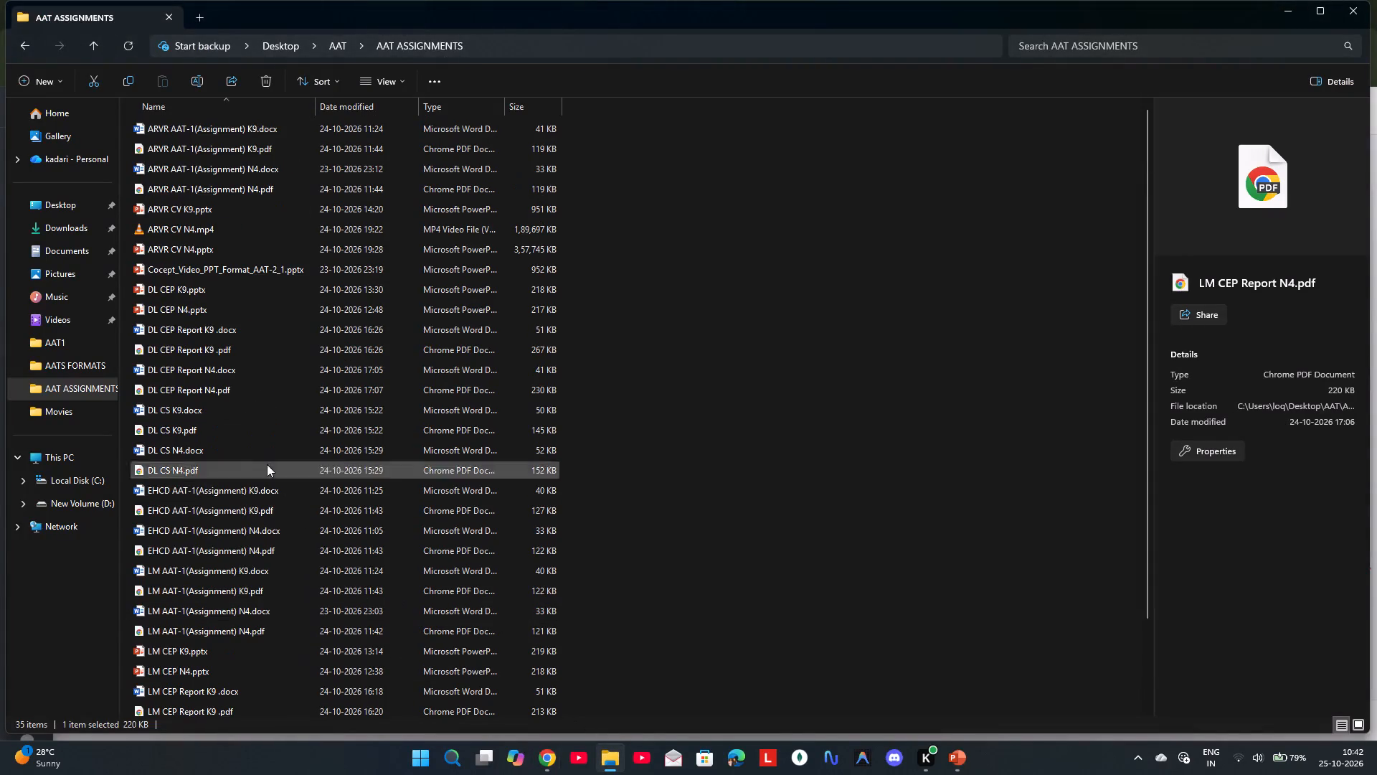
pyautogui.doubleClick(250, 392)
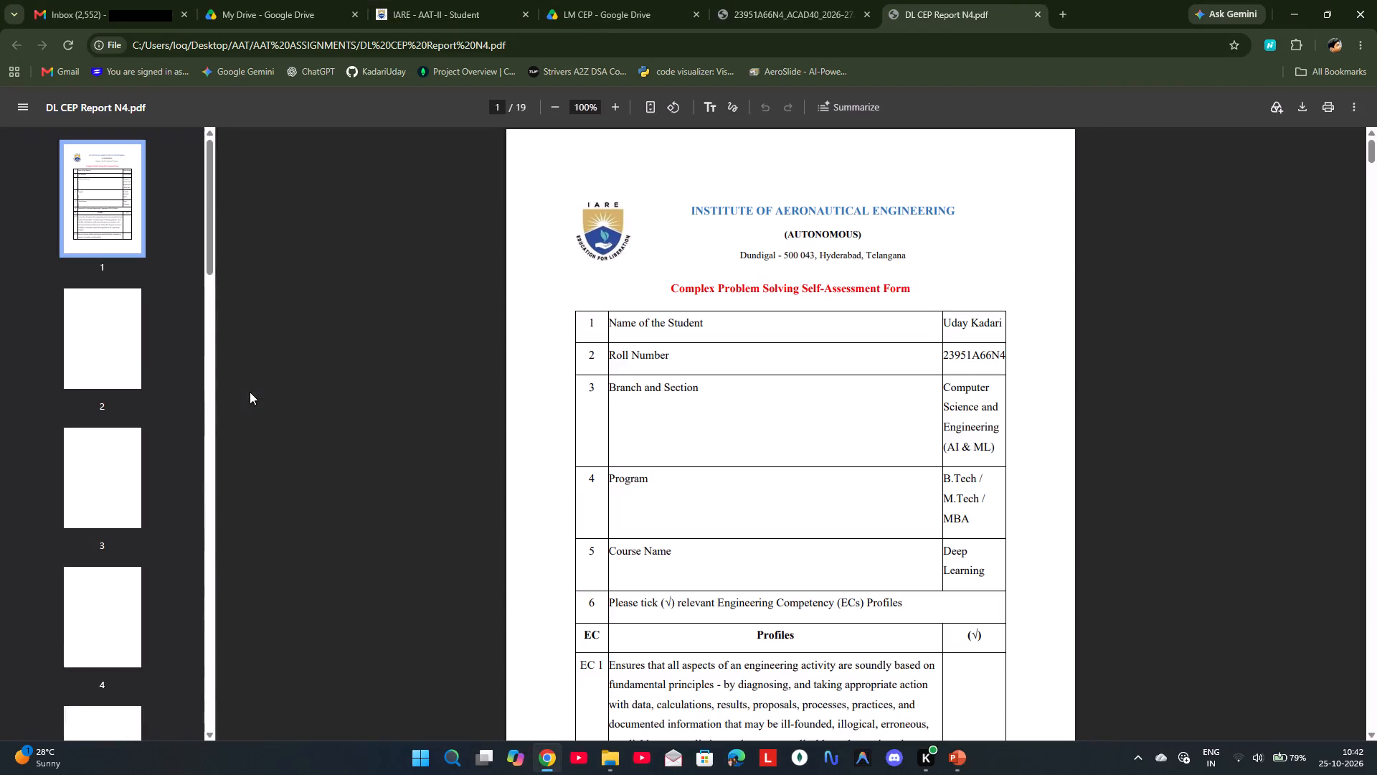
pyautogui.scroll(-2, 874, 449)
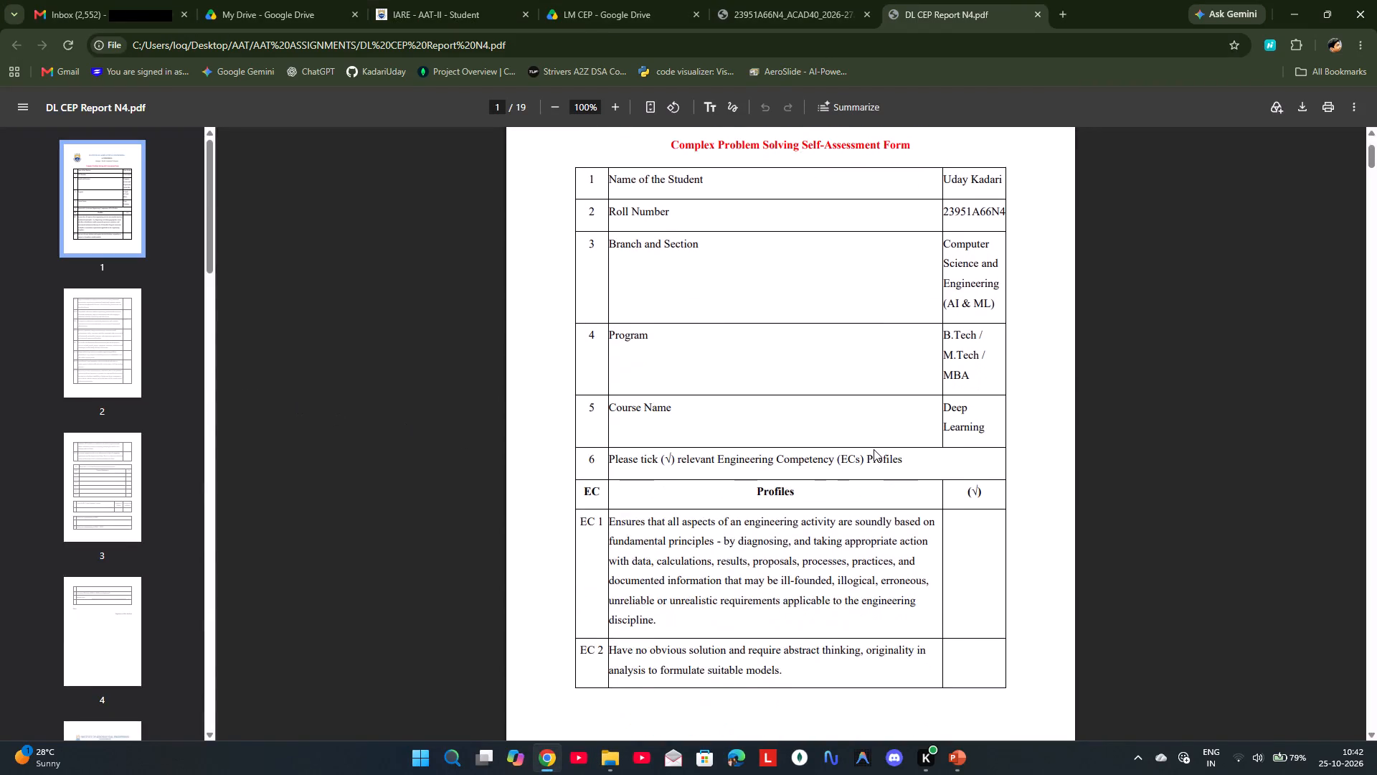
pyautogui.scroll(-4, 874, 449)
pyautogui.scroll(-19, 874, 449)
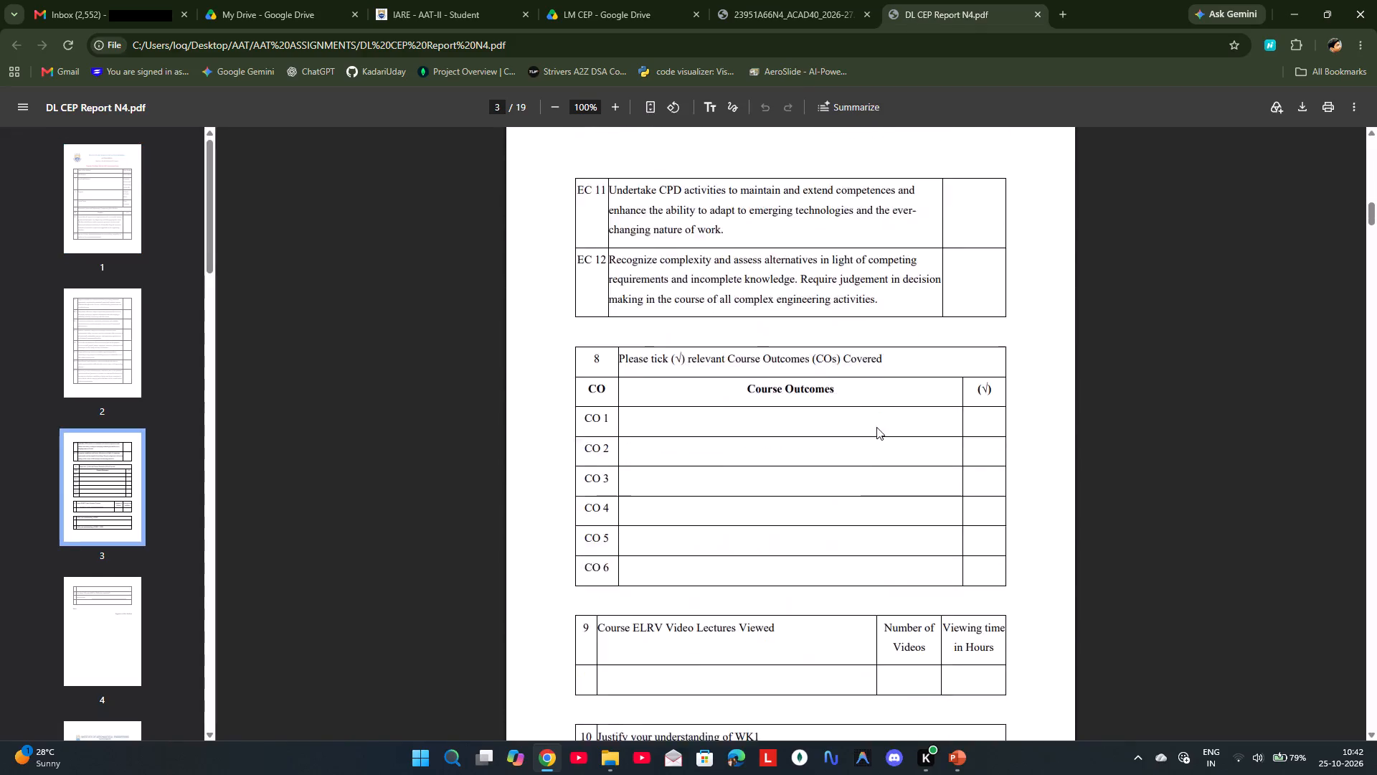
pyautogui.scroll(-20, 876, 427)
pyautogui.scroll(-2, 876, 427)
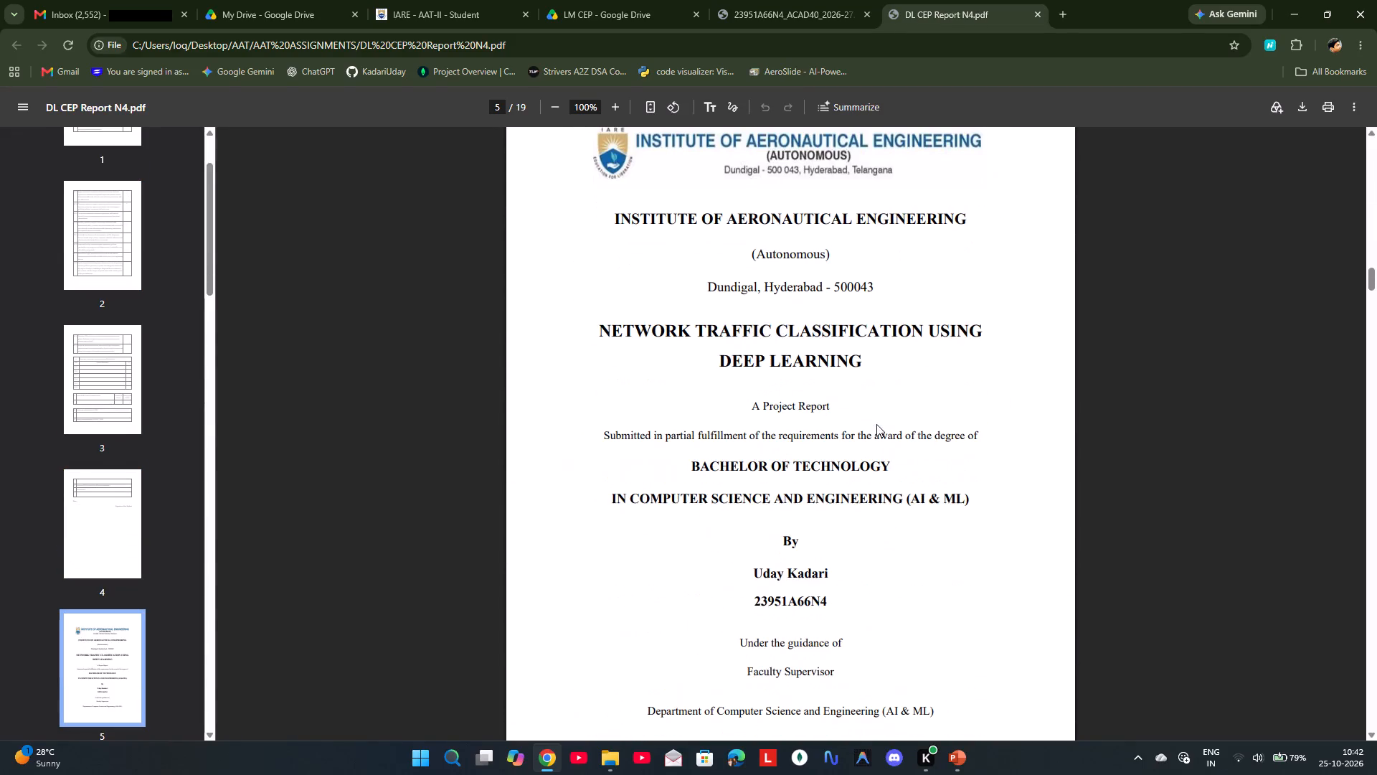
pyautogui.click(441, 0)
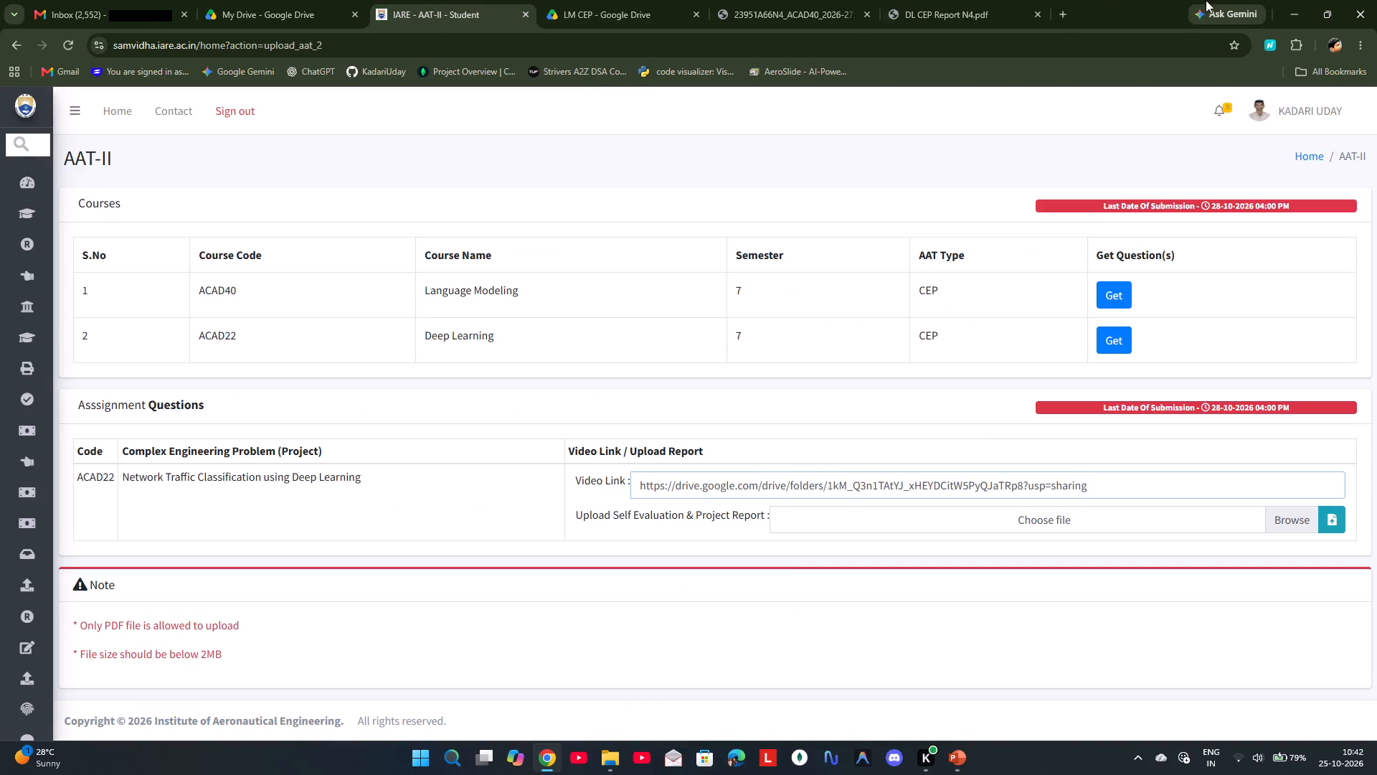
pyautogui.click(979, 0)
pyautogui.click(769, 11)
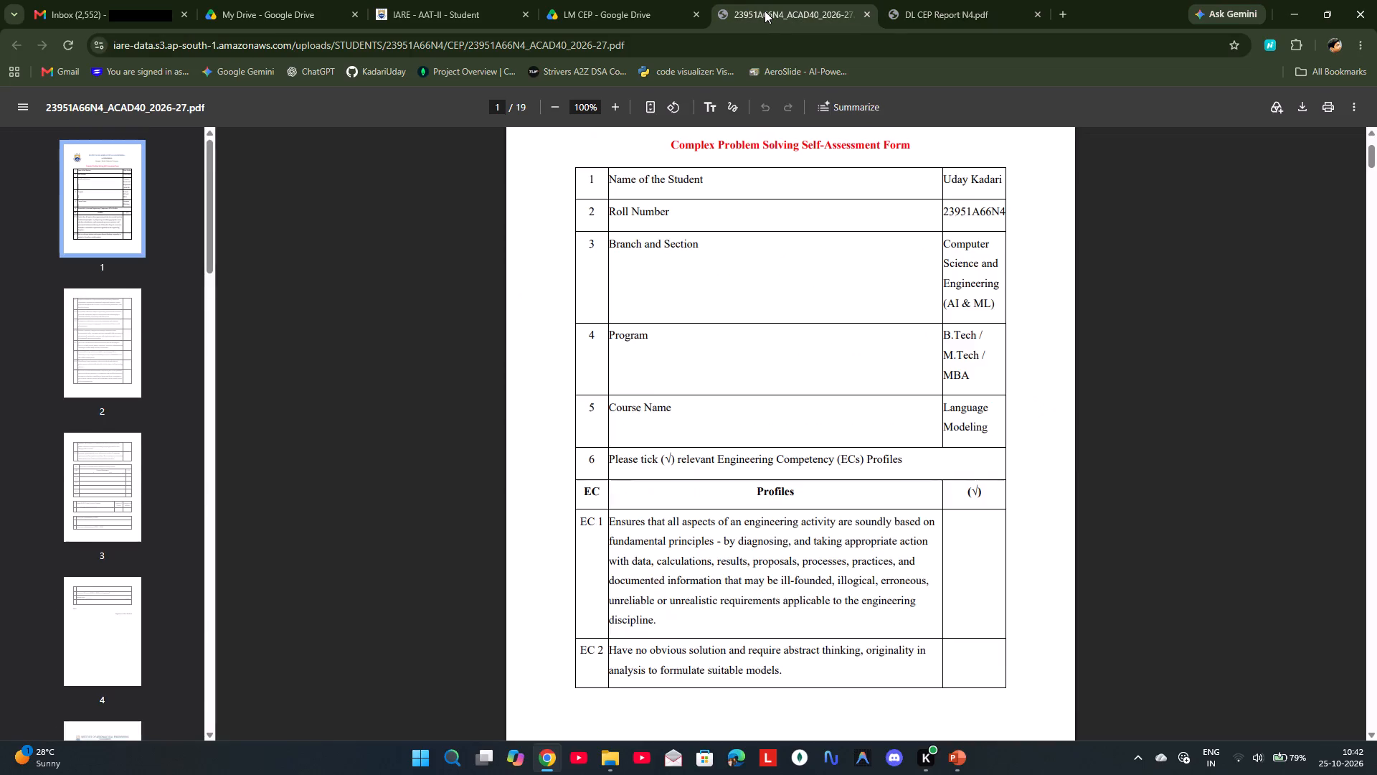
pyautogui.click(653, 11)
pyautogui.click(385, 0)
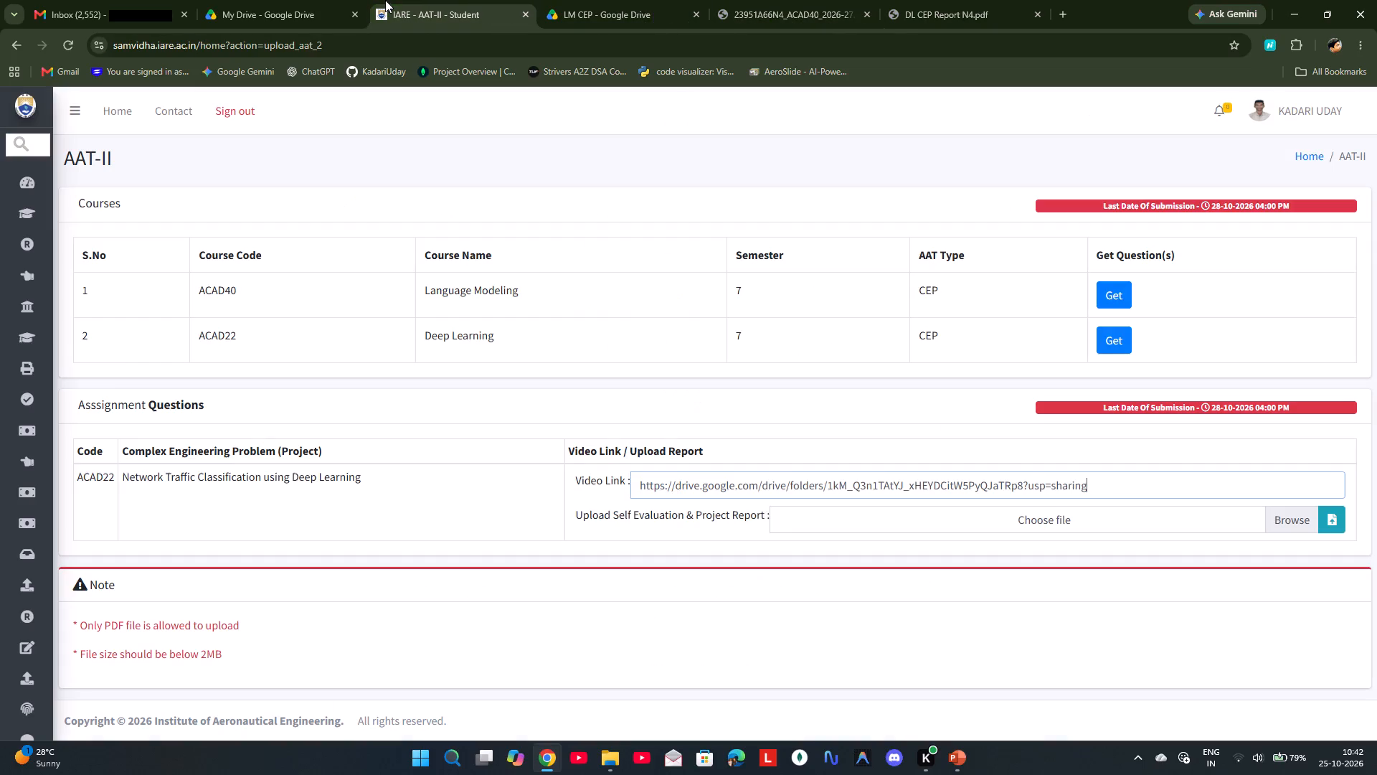
# Attach DL CEP Report N4.pdf as the ACAD22 project report, submit it with the video link, and dismiss the confirmation.
pyautogui.click(955, 520)
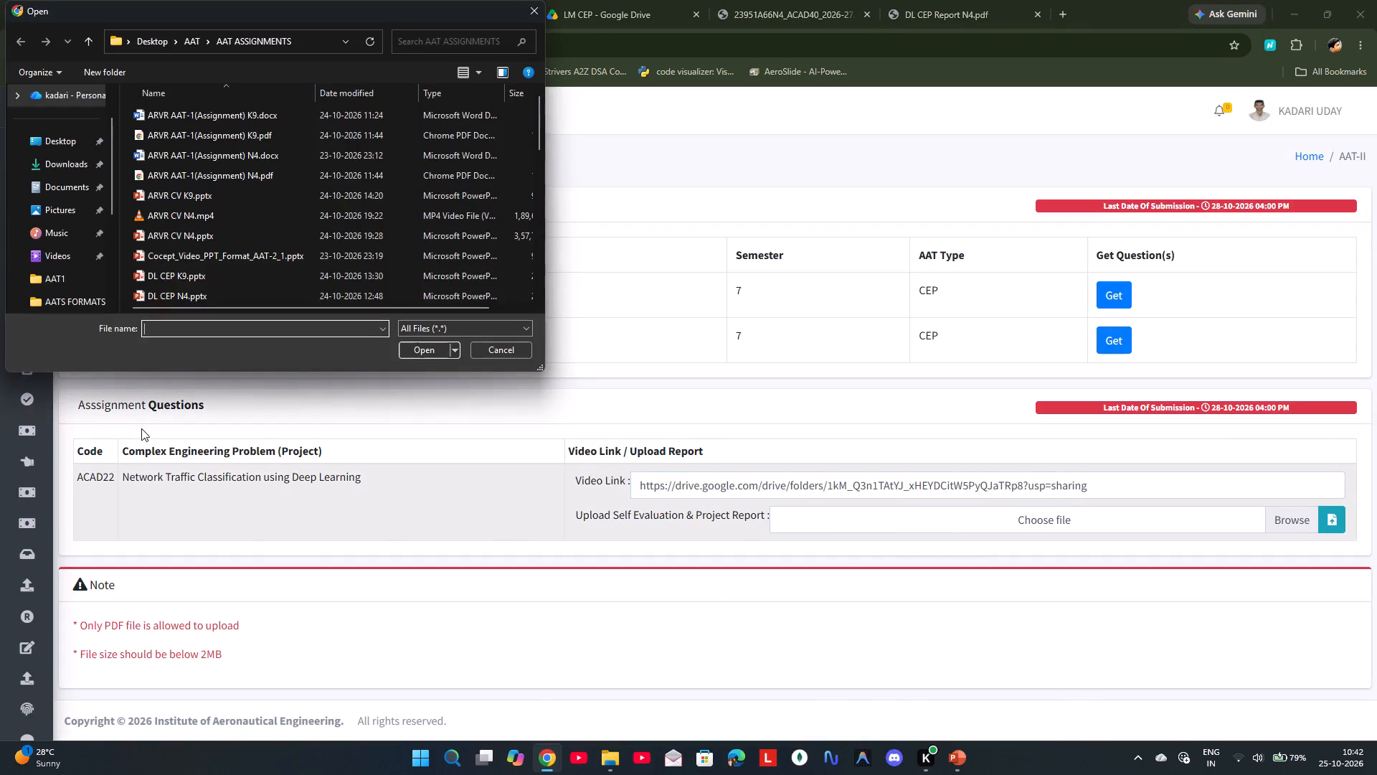
pyautogui.scroll(-1, 201, 296)
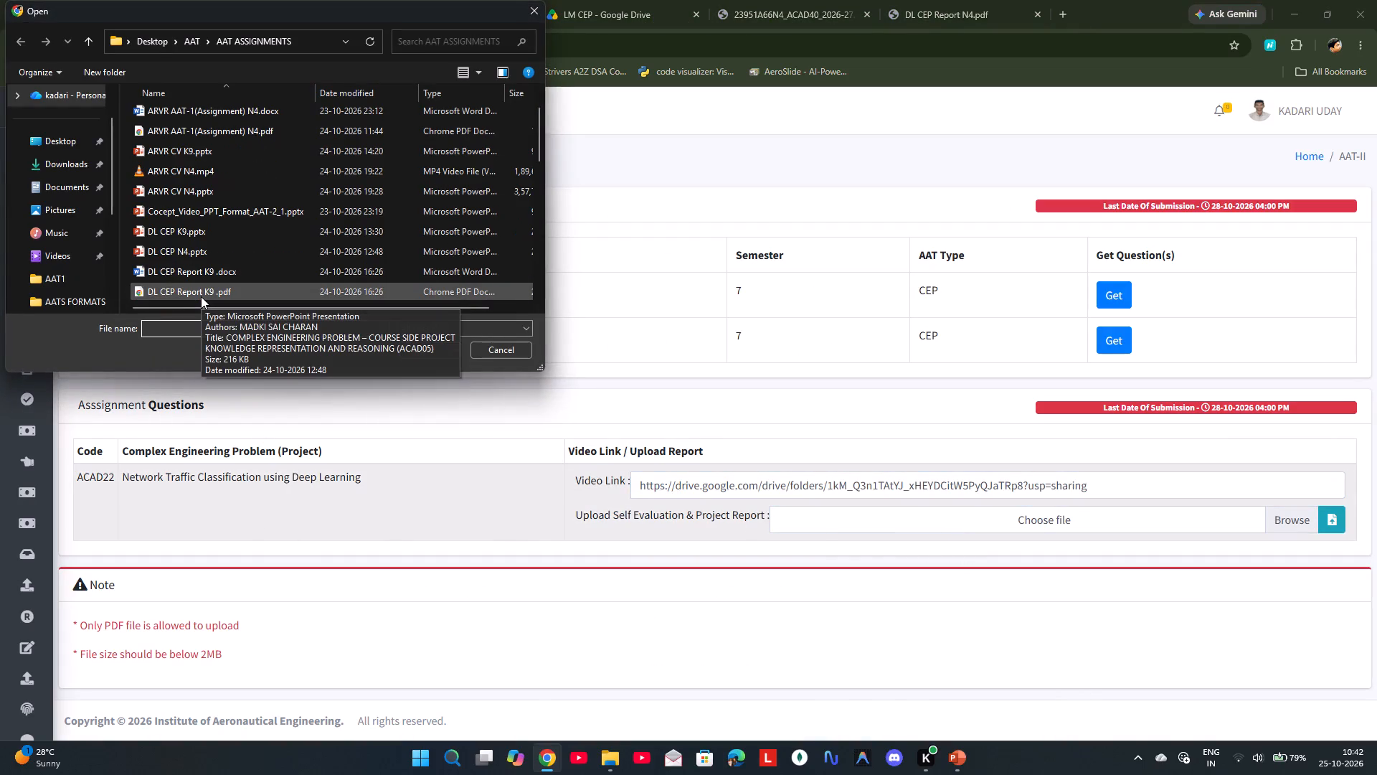
pyautogui.scroll(-1, 201, 296)
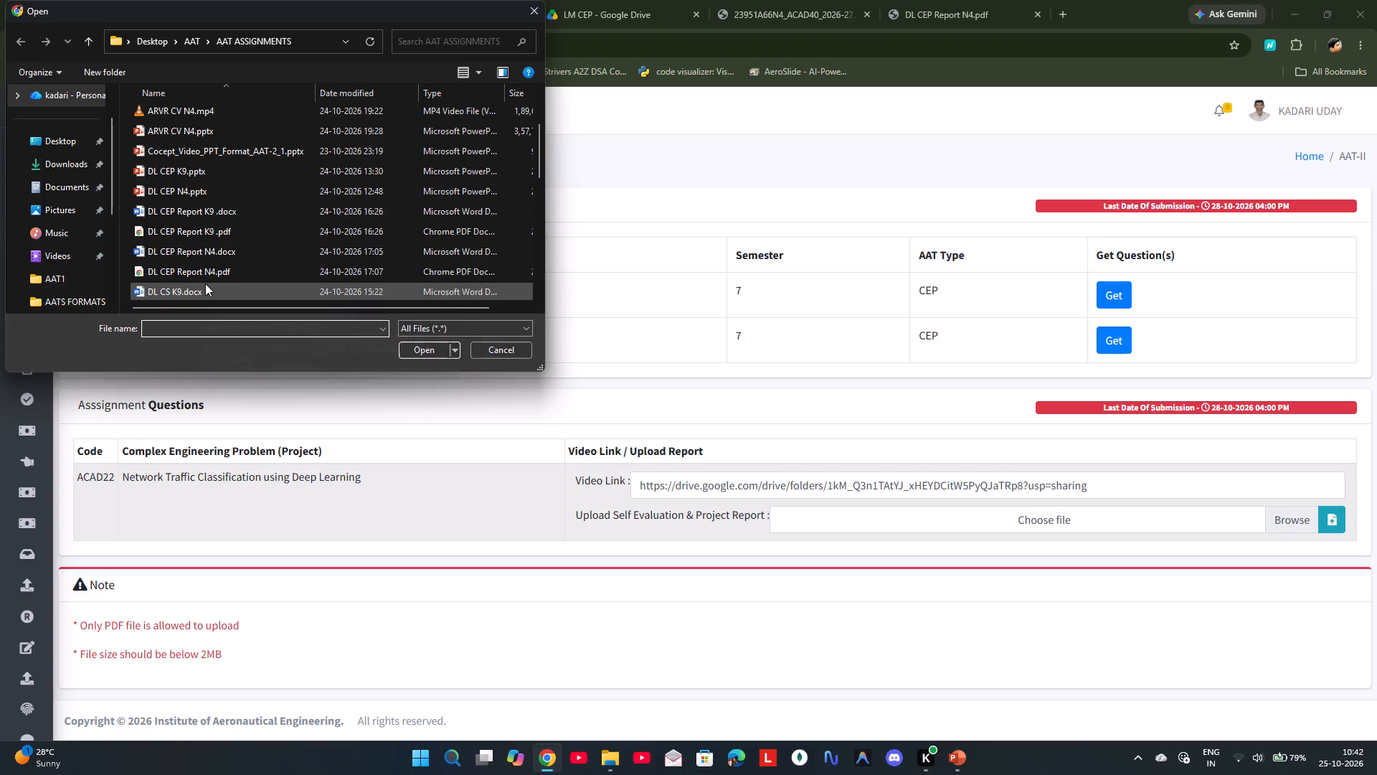
pyautogui.click(207, 276)
pyautogui.click(435, 349)
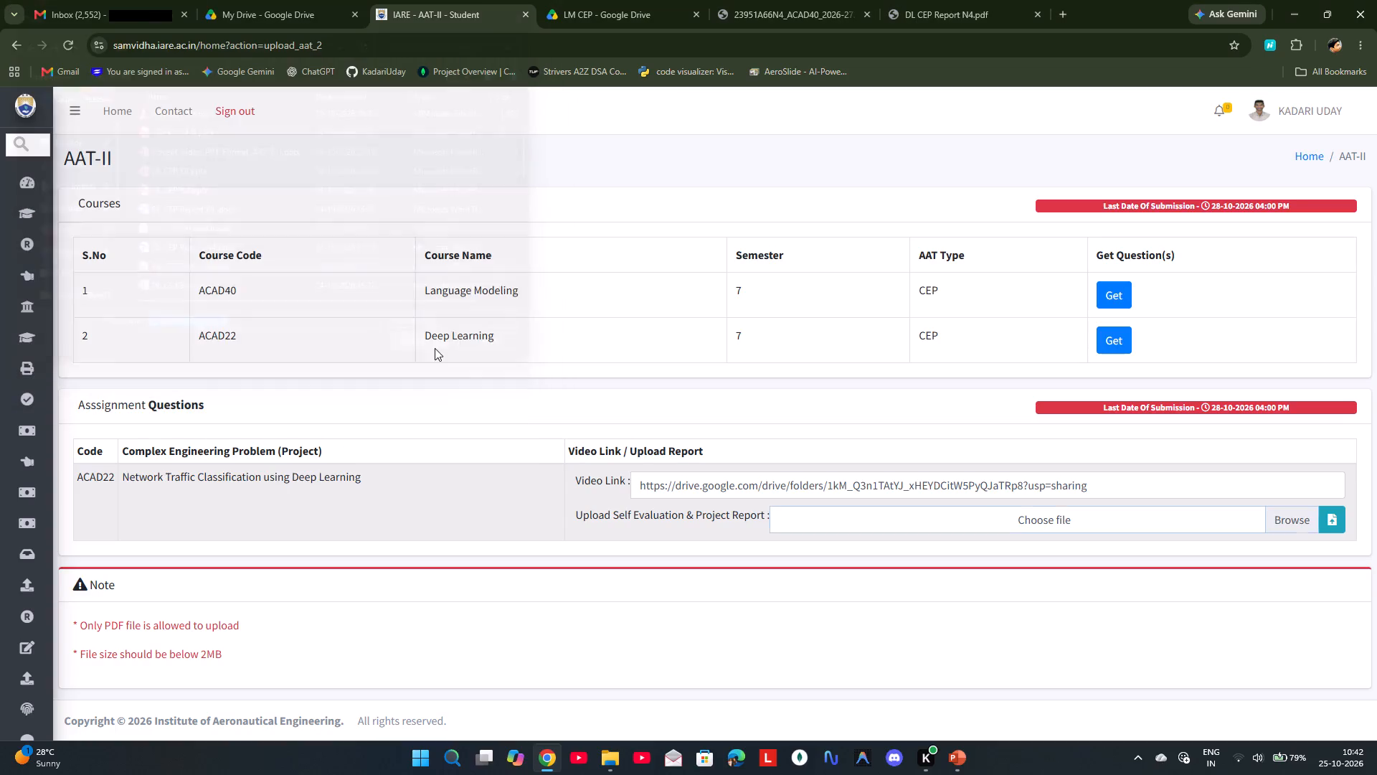
pyautogui.click(1328, 523)
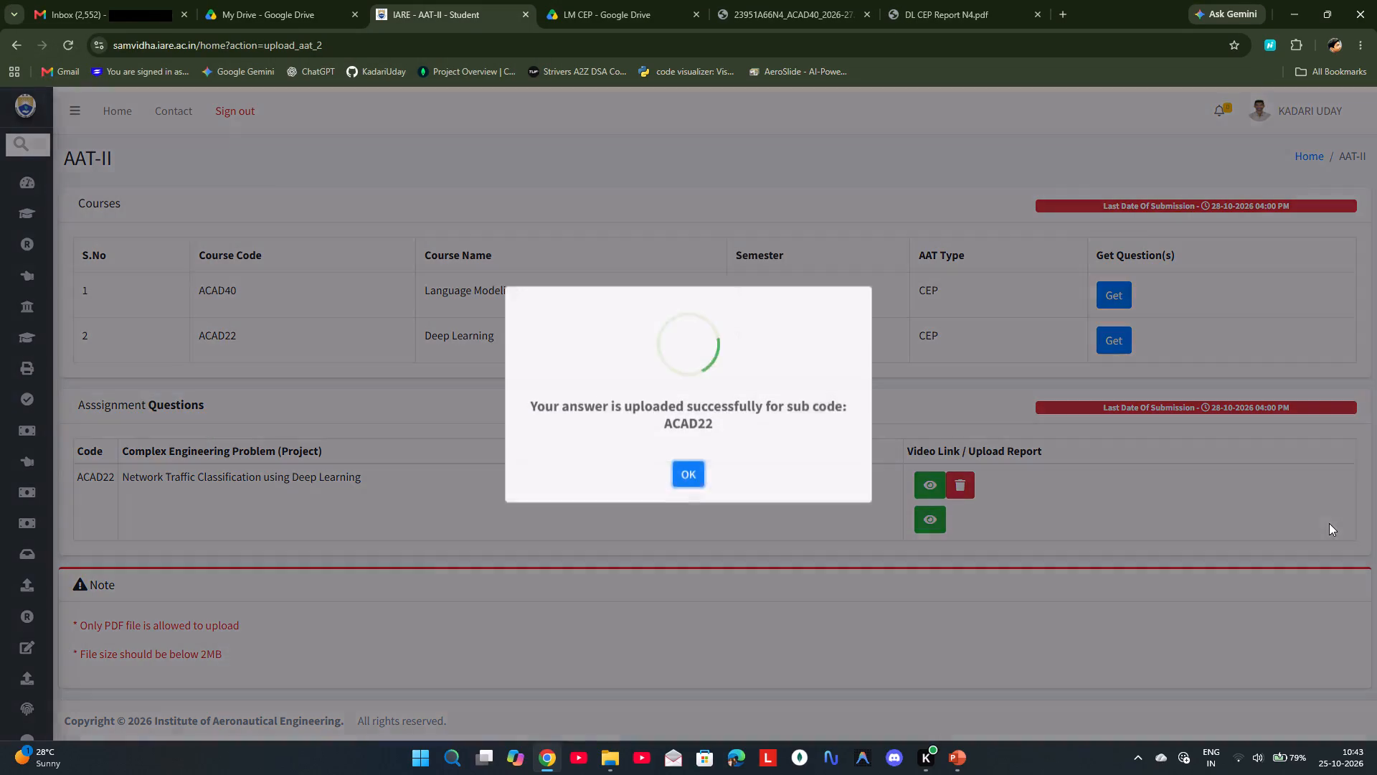
pyautogui.click(686, 500)
# Check the submitted ACAD22 report PDF and the Drive folder behind its video link, keeping the portal page open.
pyautogui.click(927, 522)
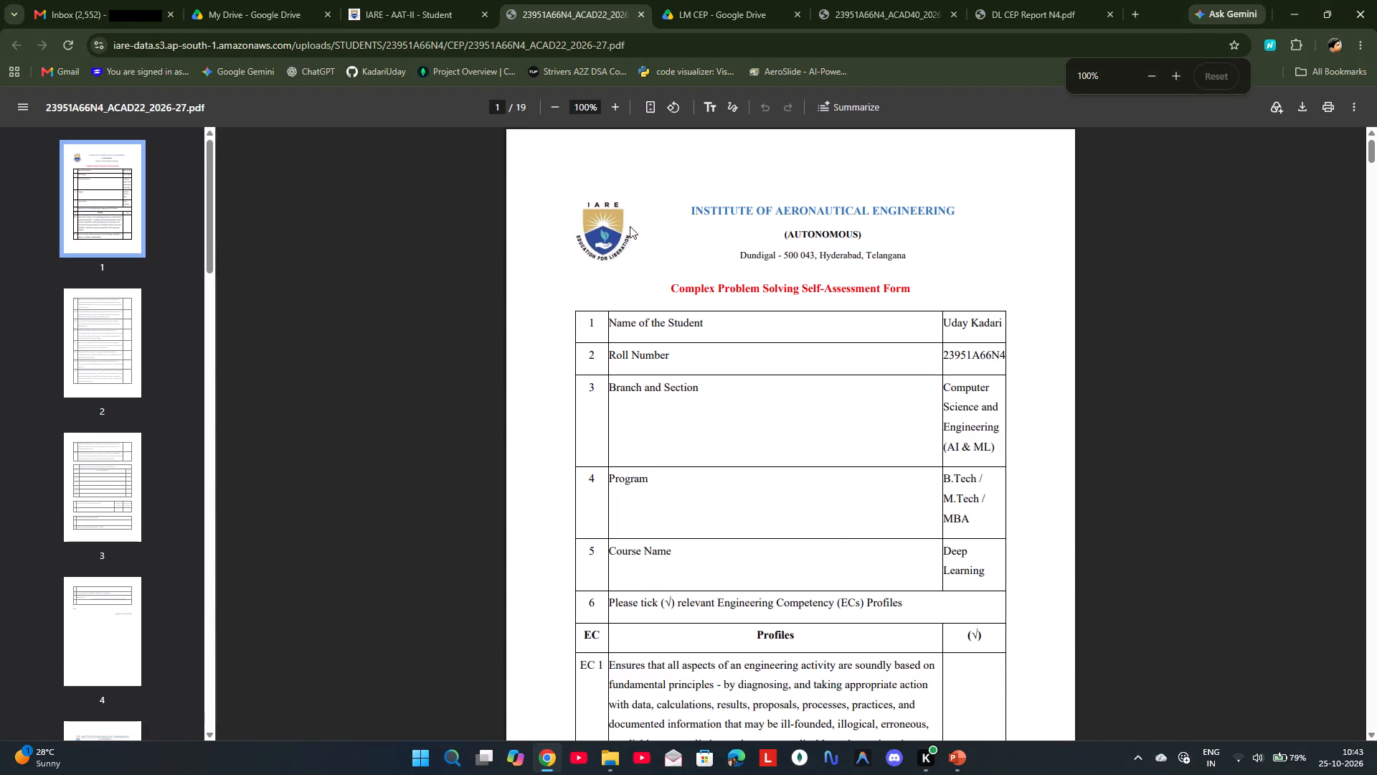
pyautogui.click(442, 0)
pyautogui.click(940, 481)
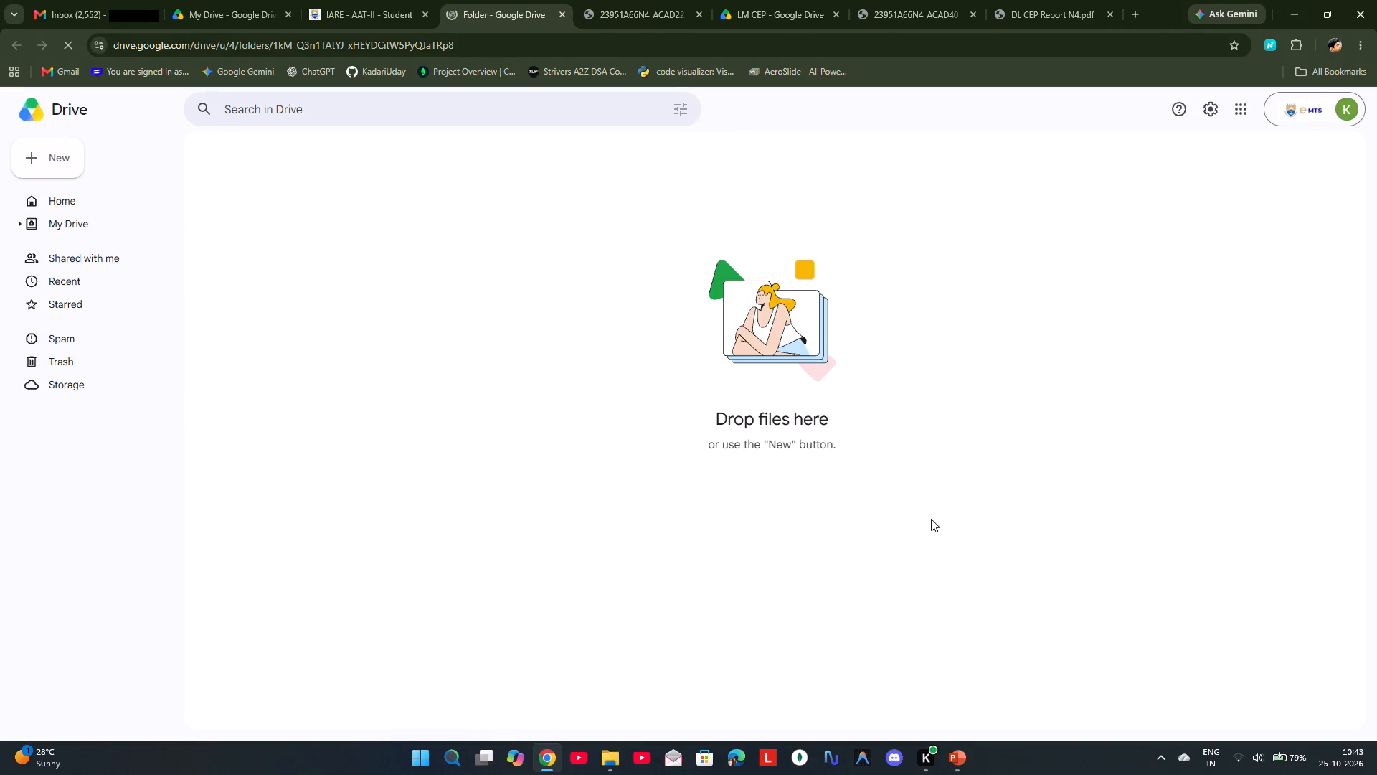
pyautogui.hotkey('ctrl', 'w')
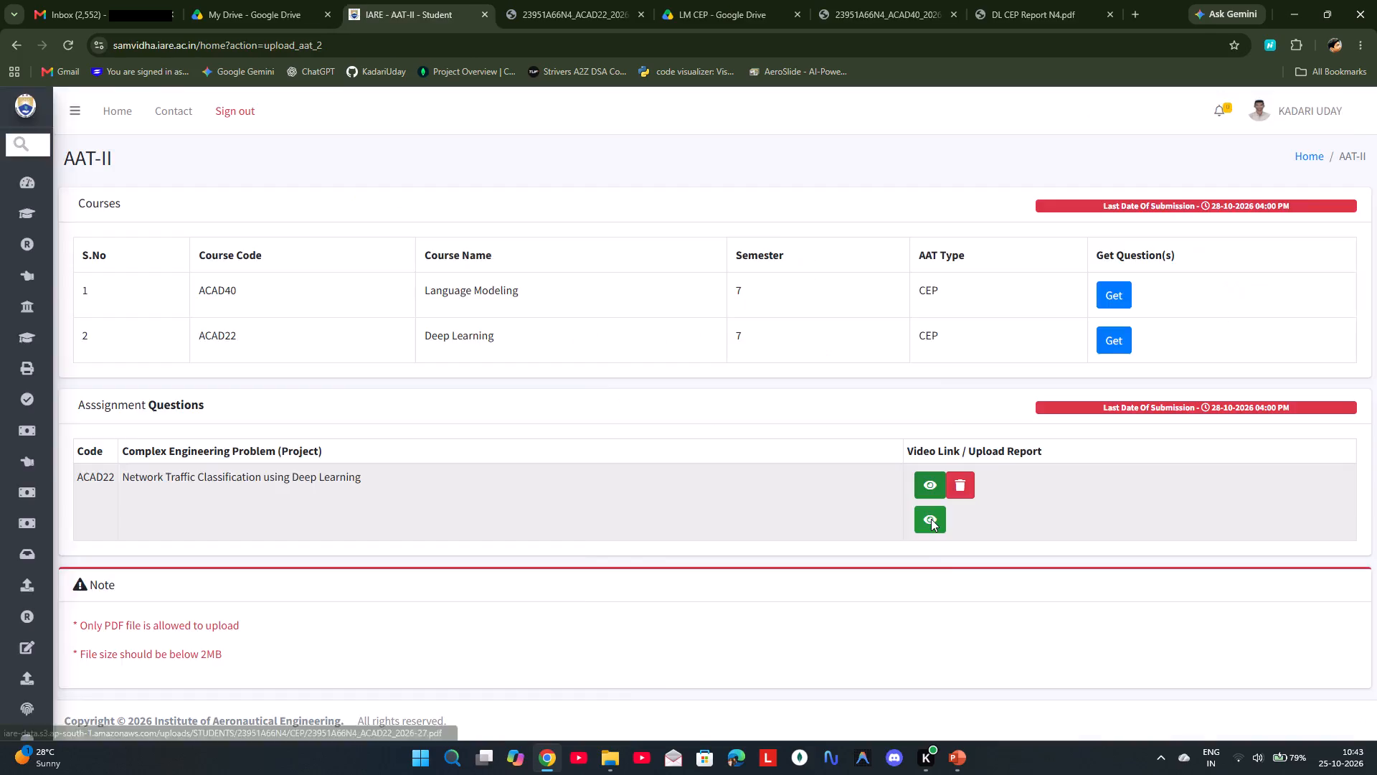
pyautogui.hotkey('ctrl', 'w')
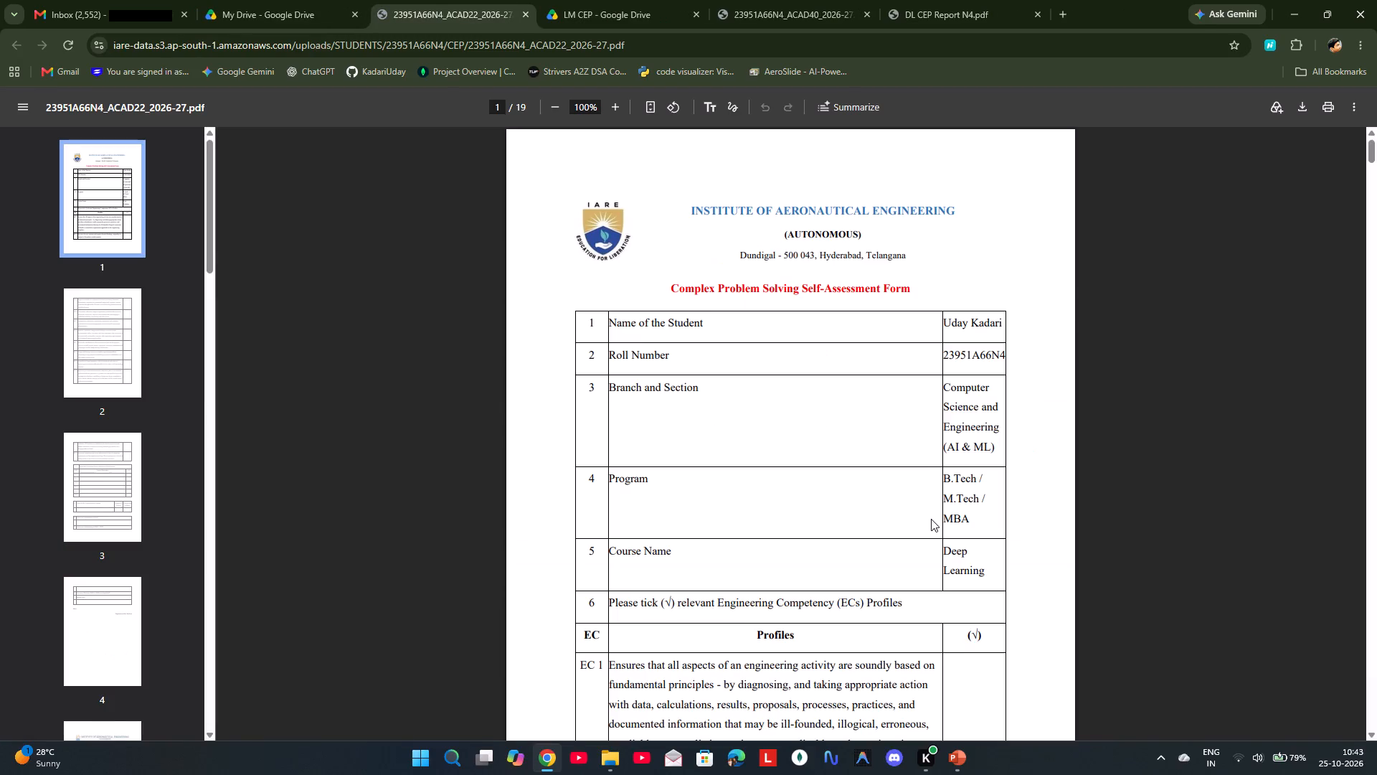
pyautogui.hotkey('ctrl', 'shift', 't')
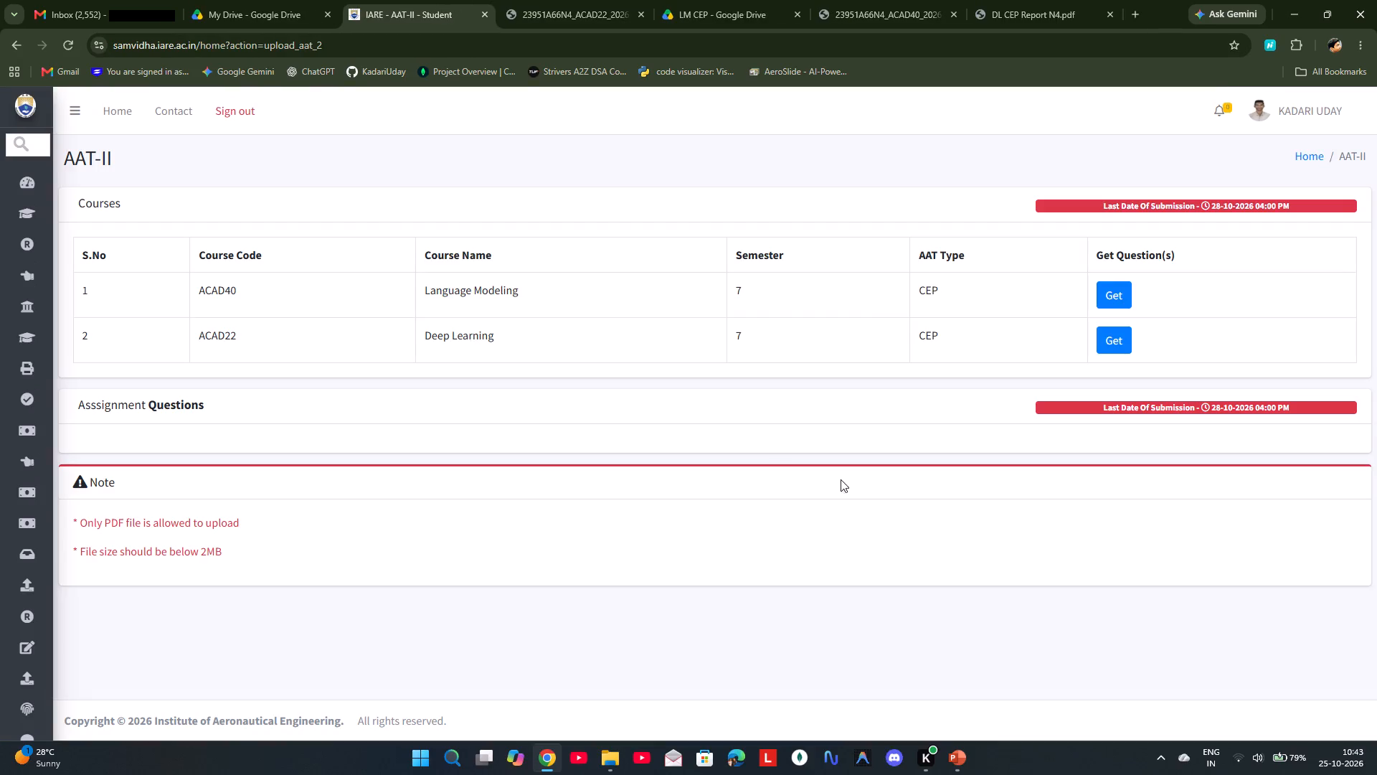
# Reload the AAT-II page and close the leftover report PDFs and the LM CEP Drive folder.
pyautogui.click(68, 48)
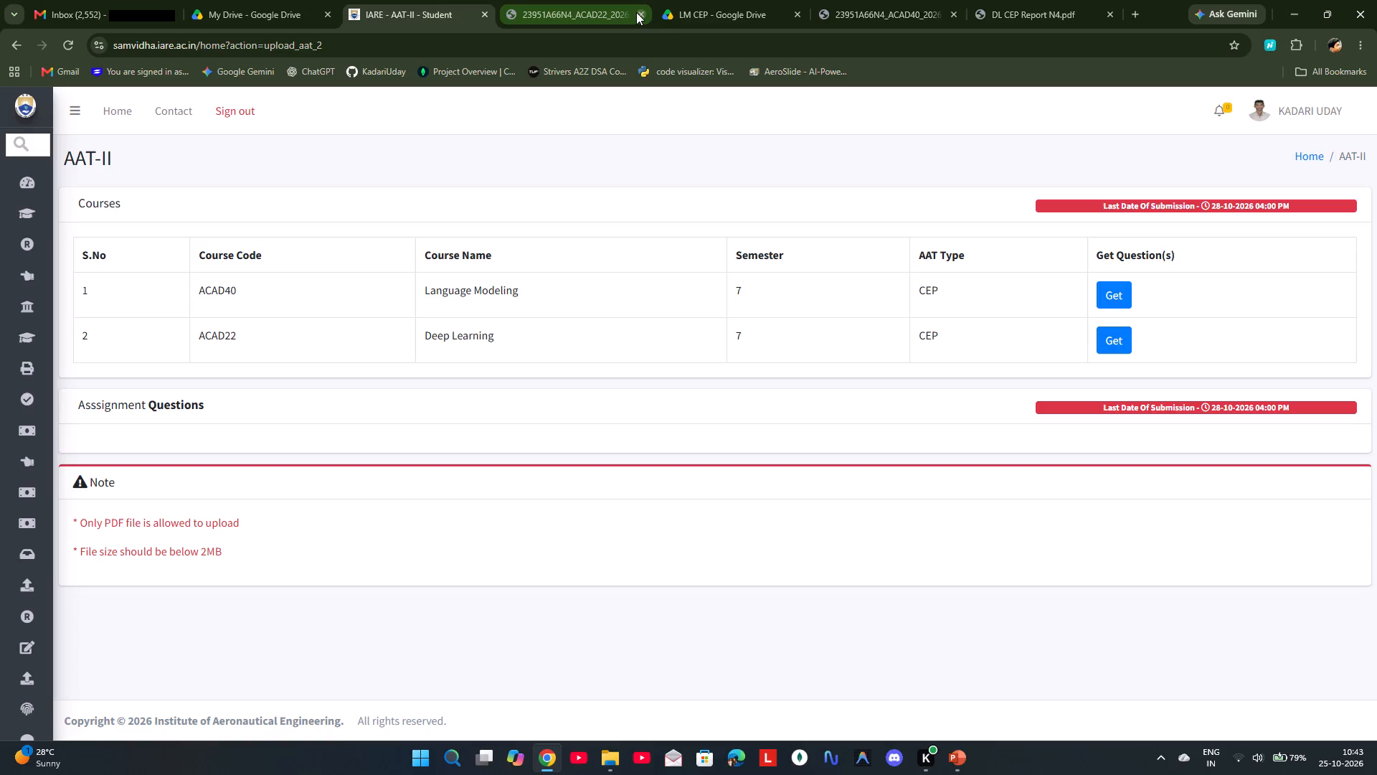
pyautogui.click(636, 12)
pyautogui.click(636, 12)
pyautogui.click(636, 13)
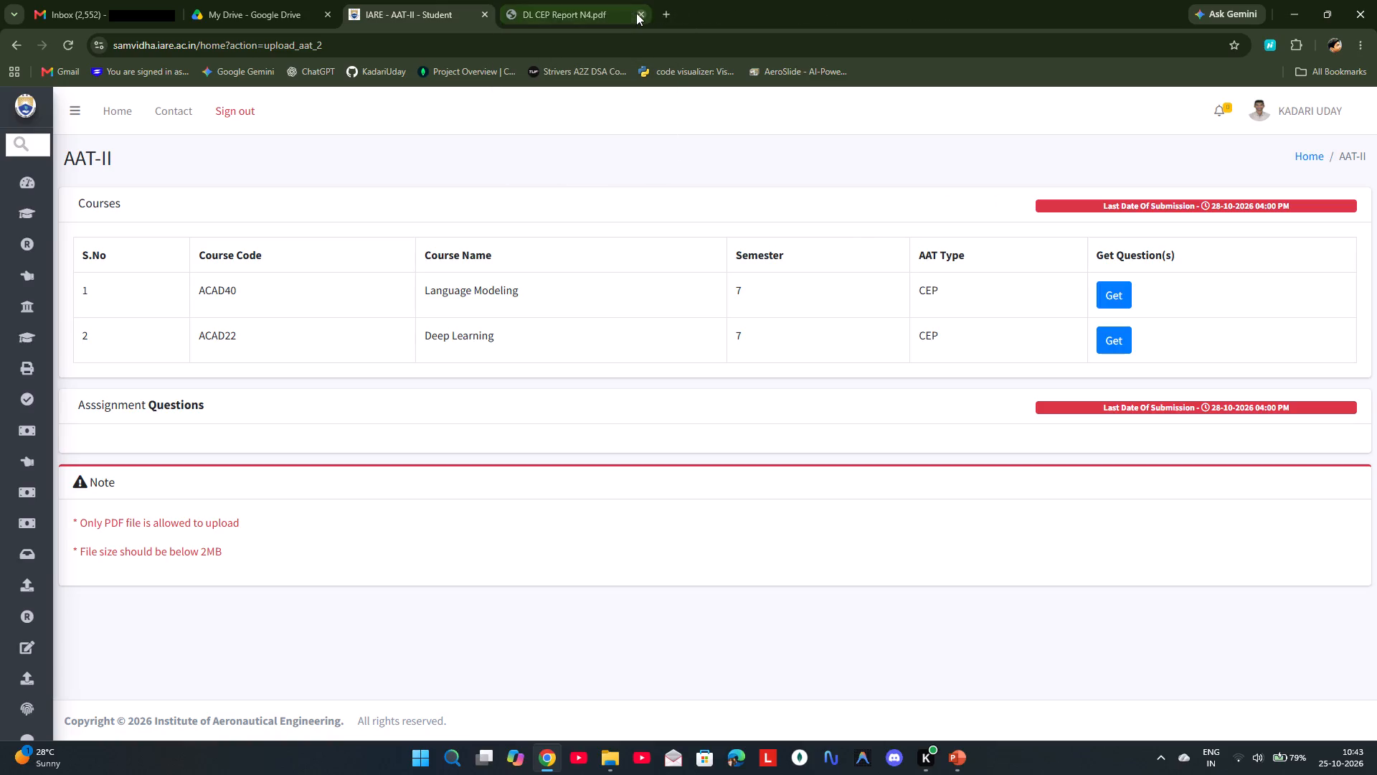
pyautogui.click(636, 13)
# Go to the portal's AAT-I upload page and load the Deep Learning (ACAD22) case study question, dismissing the notice.
pyautogui.scroll(11, 615, 316)
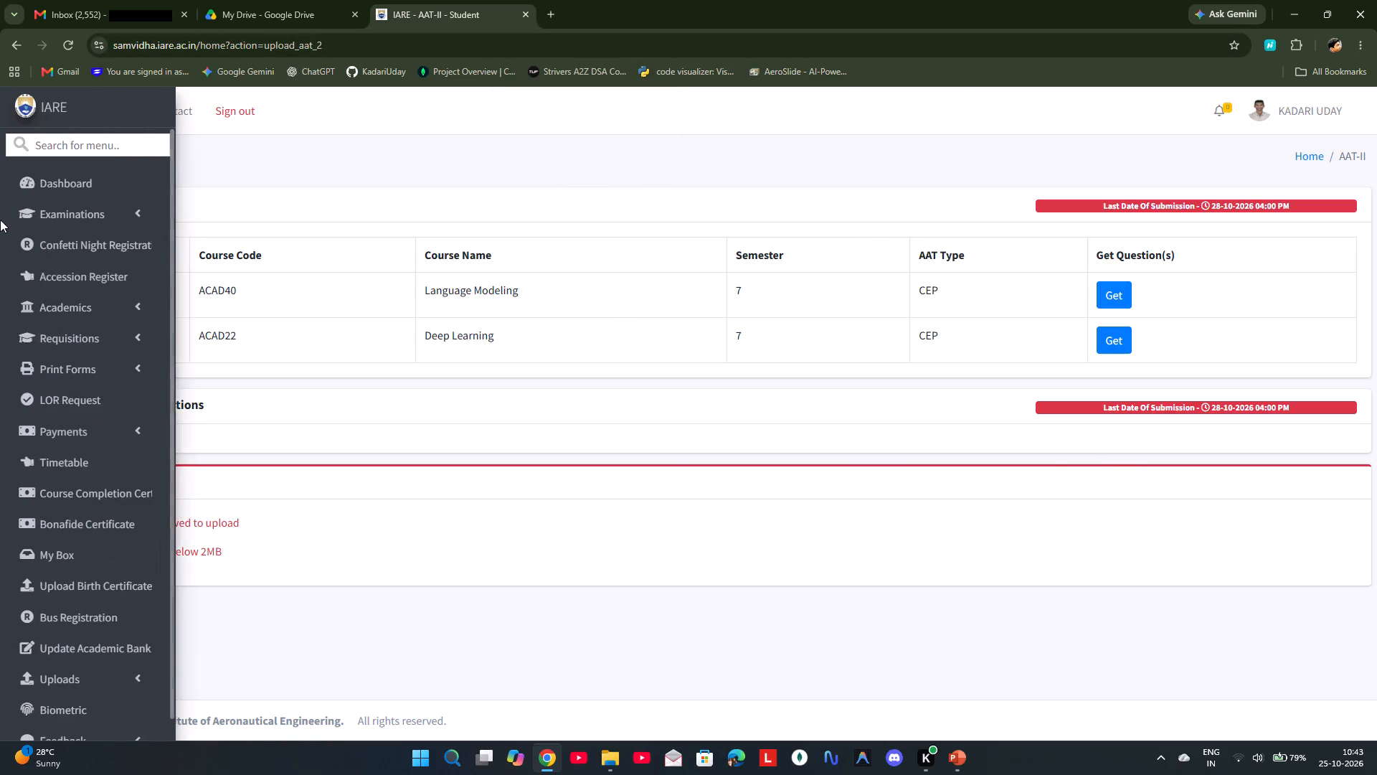
pyautogui.click(56, 675)
pyautogui.scroll(-2, 59, 667)
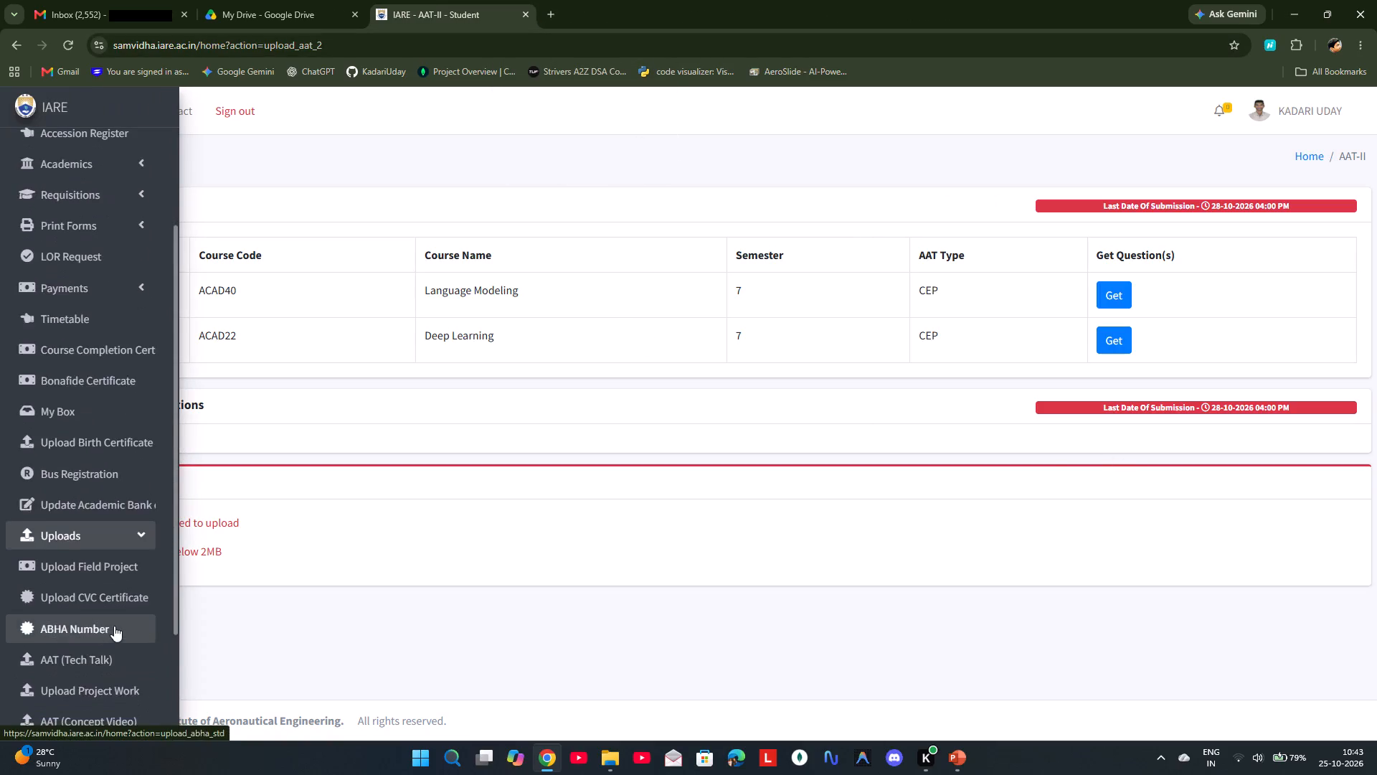
pyautogui.scroll(-2, 116, 622)
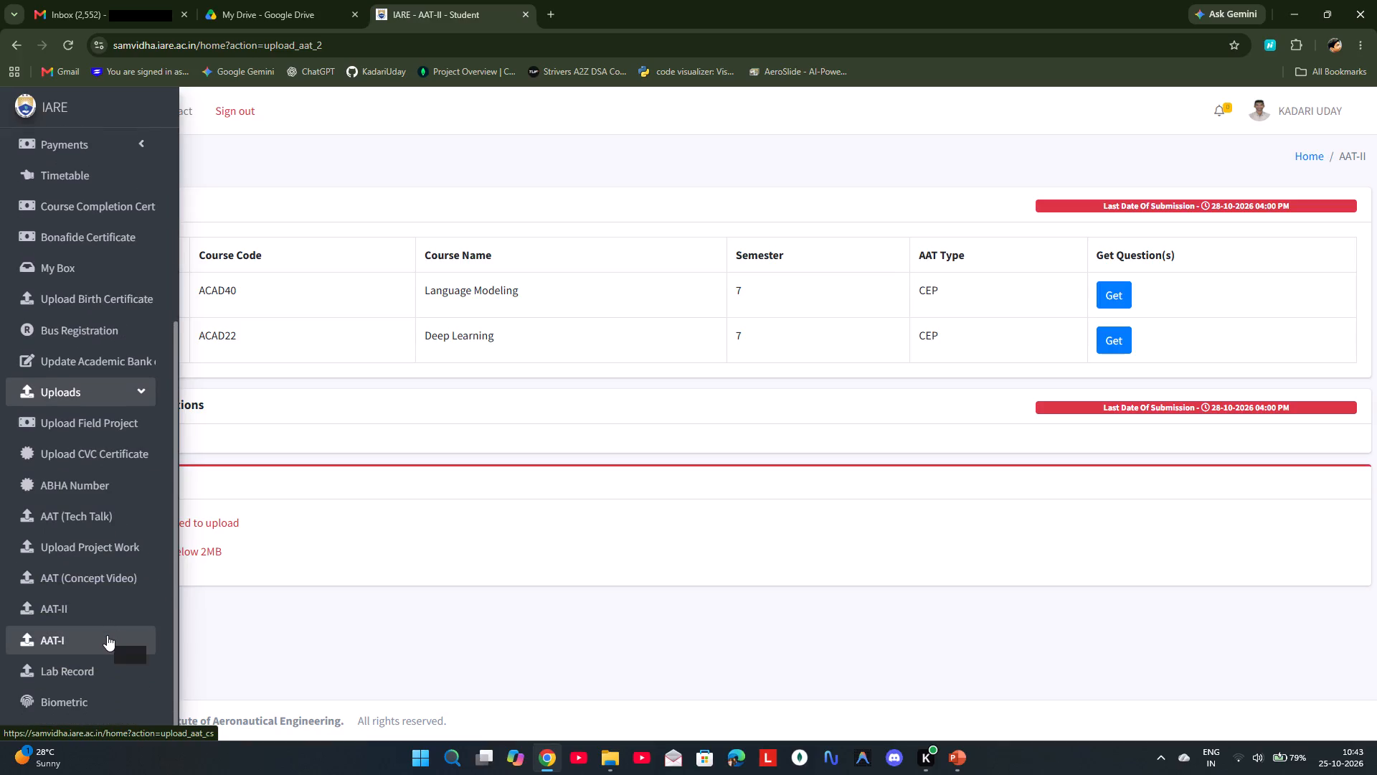
pyautogui.click(107, 635)
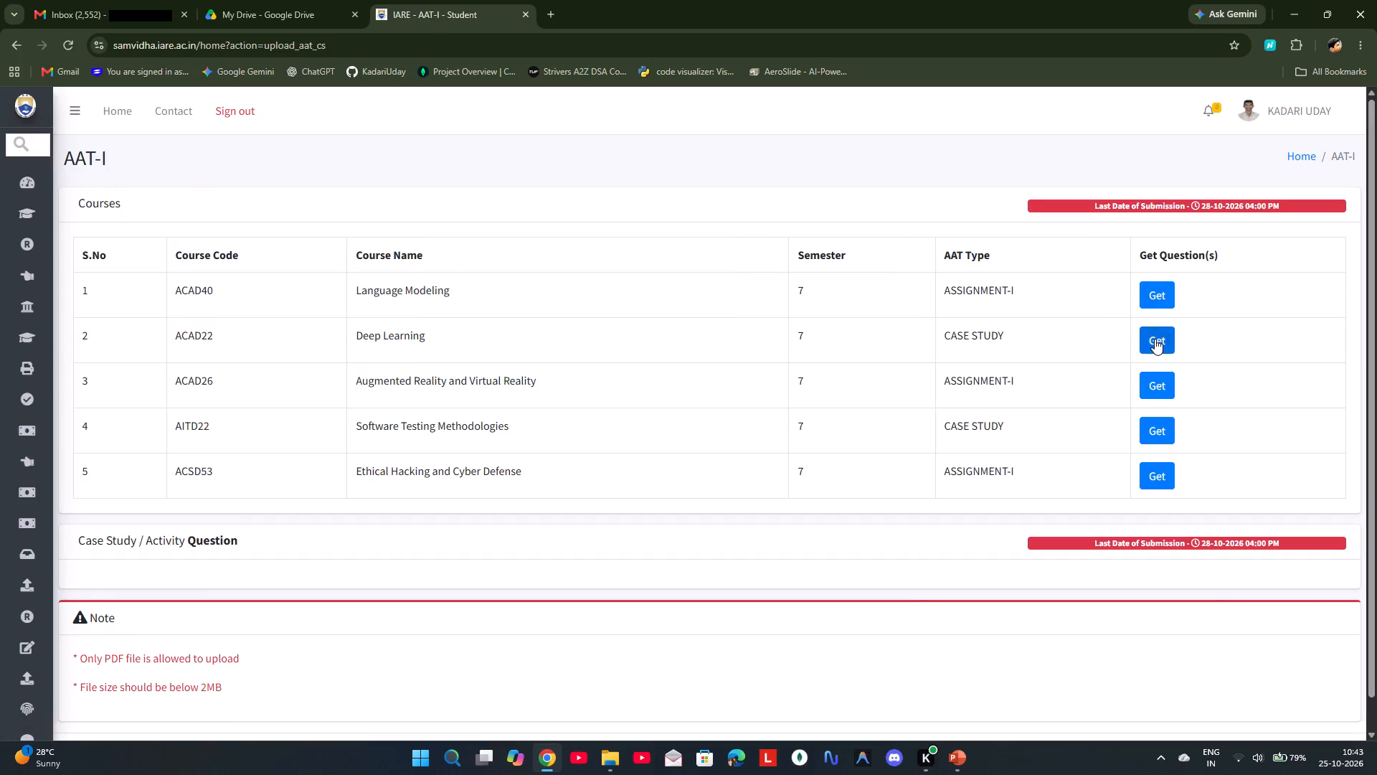
pyautogui.click(1155, 339)
pyautogui.click(697, 507)
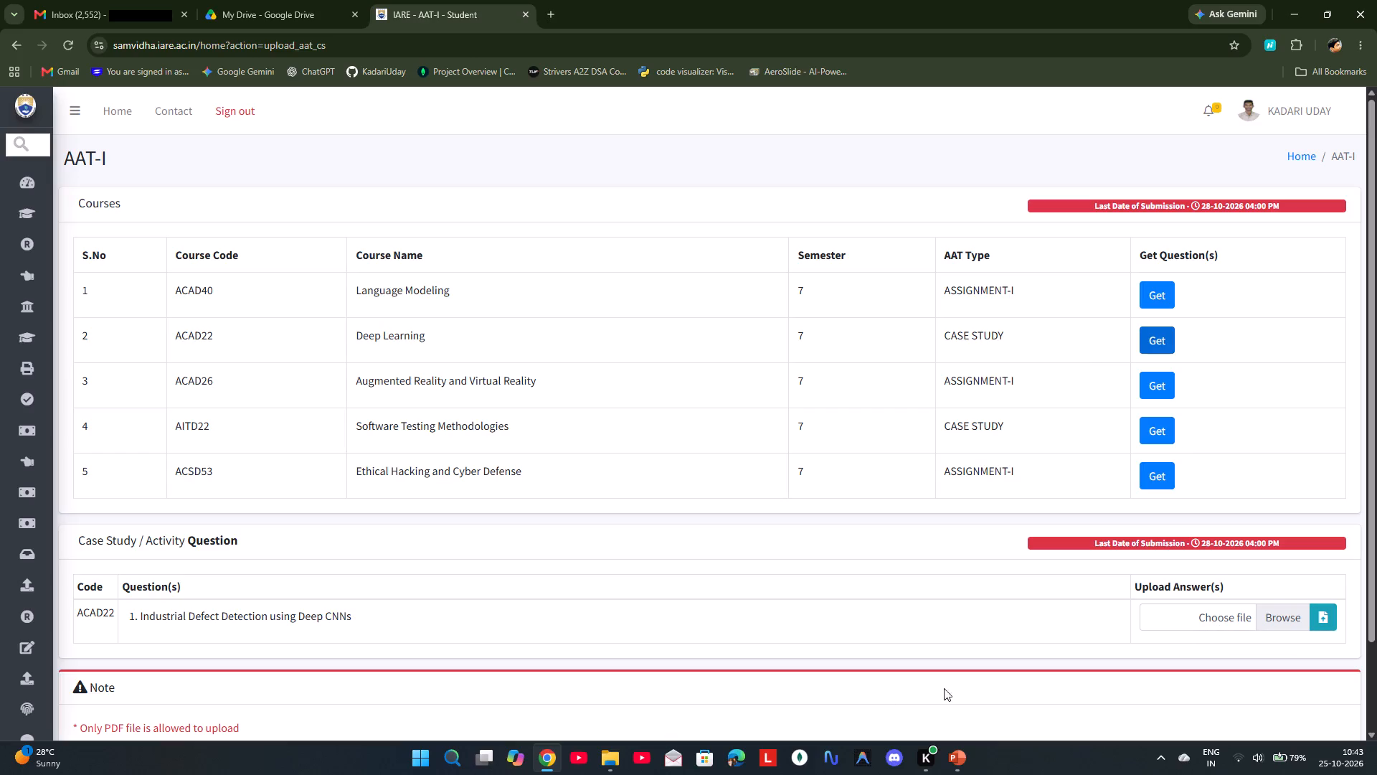
# Open DL CS N4.pdf from the AAT ASSIGNMENTS folder and examine its cover details and table of contents against the ACAD22 case study question.
pyautogui.click(605, 764)
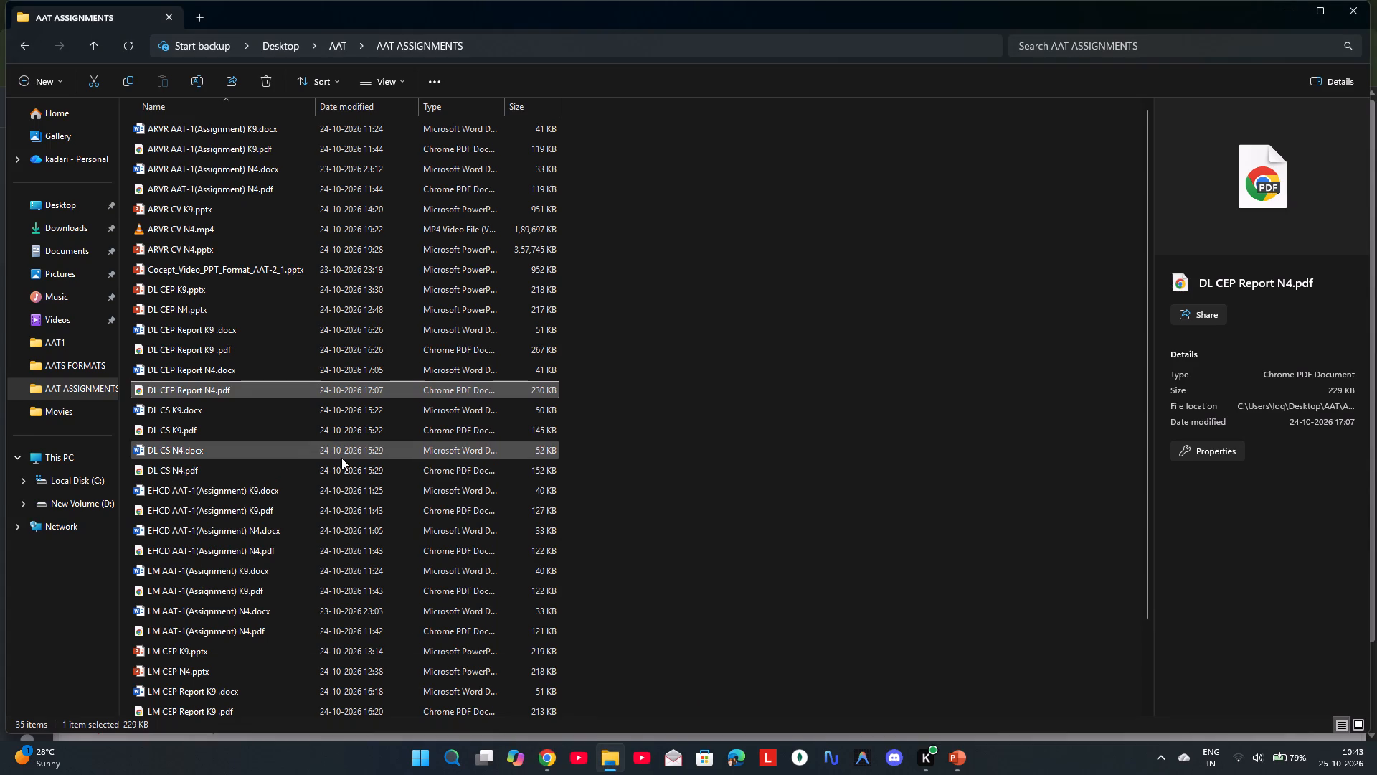
pyautogui.doubleClick(263, 463)
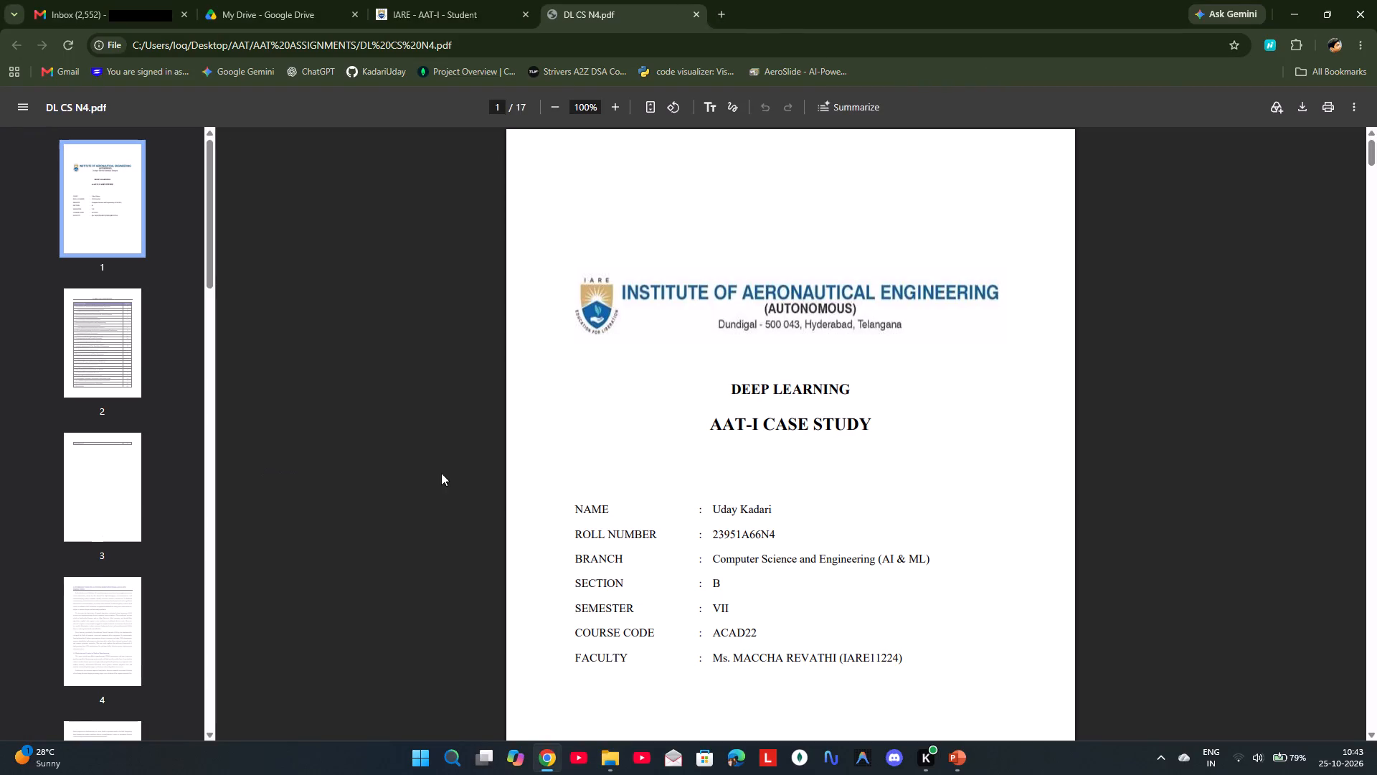
pyautogui.scroll(-4, 829, 497)
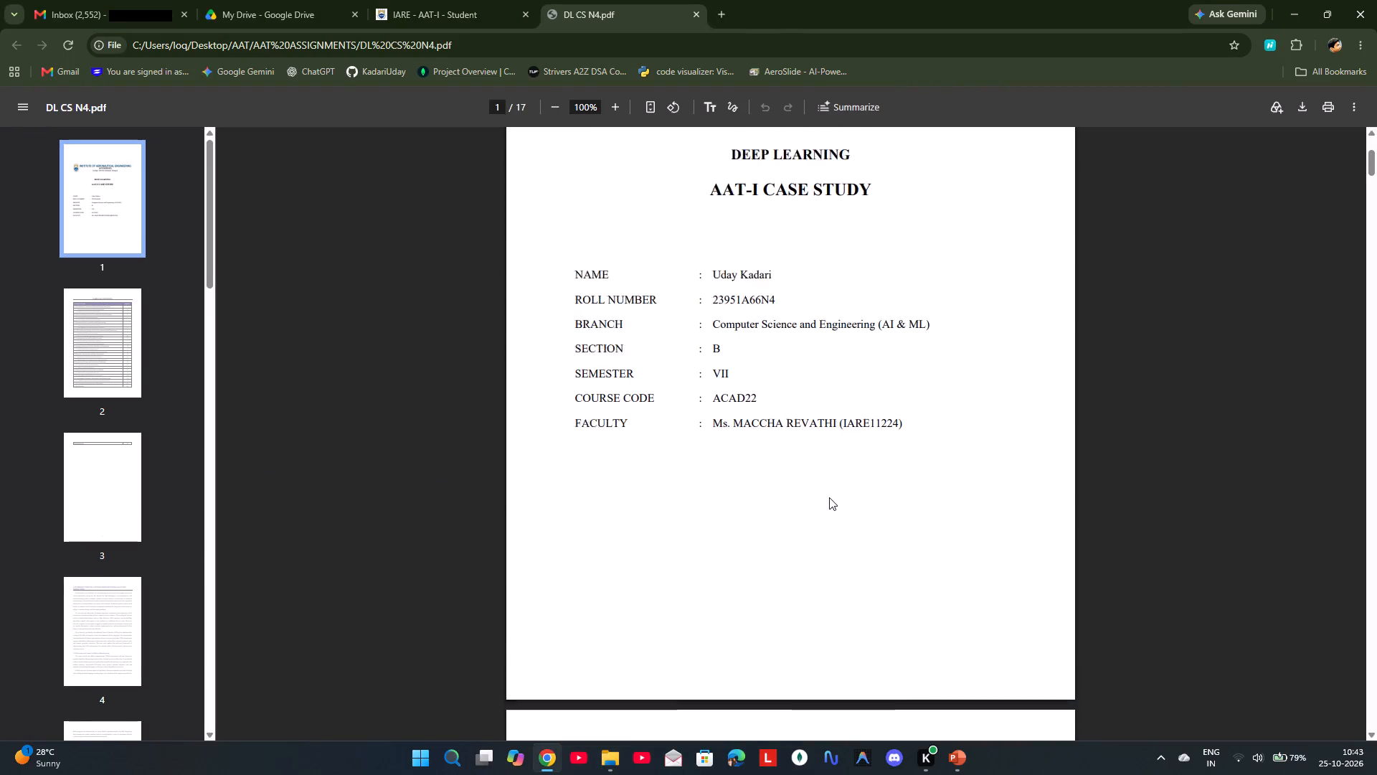
pyautogui.scroll(-8, 828, 498)
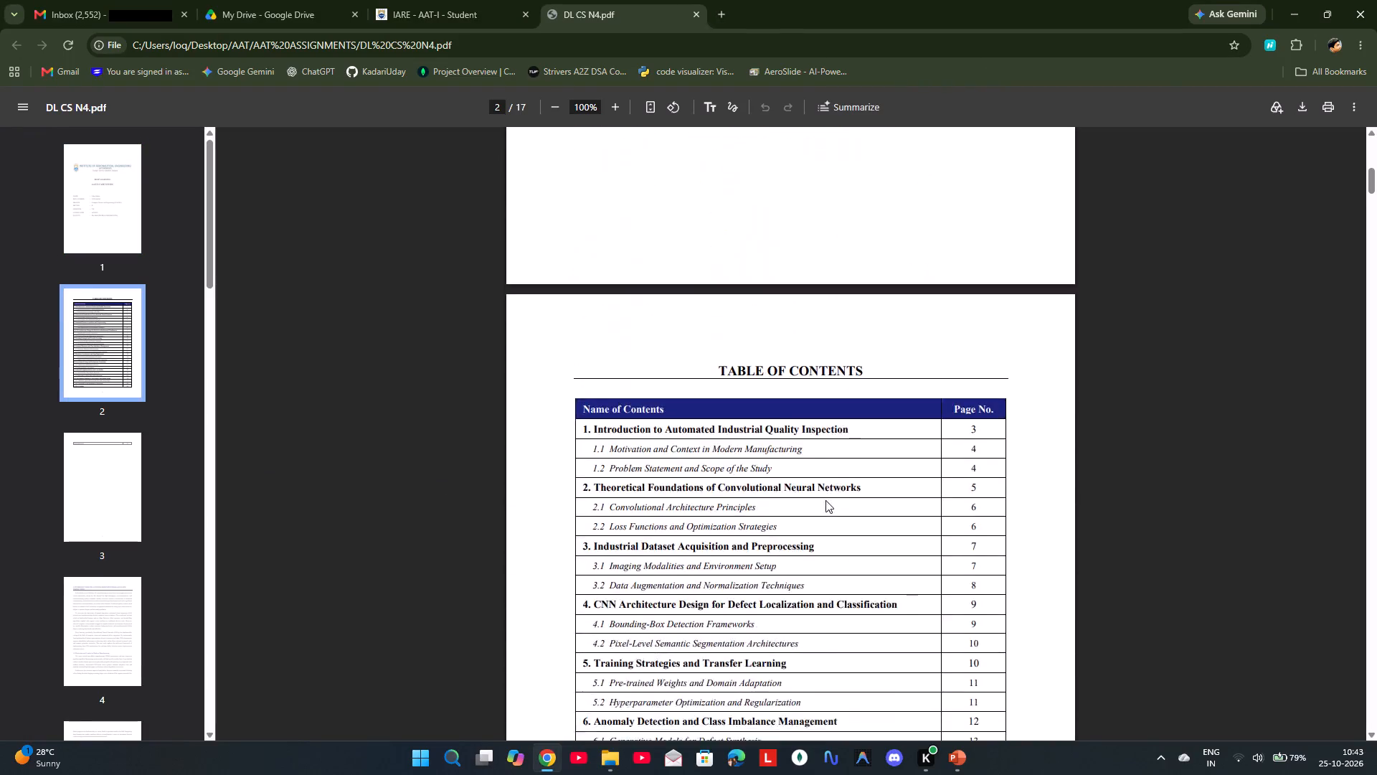
pyautogui.scroll(-3, 825, 502)
pyautogui.scroll(4, 825, 499)
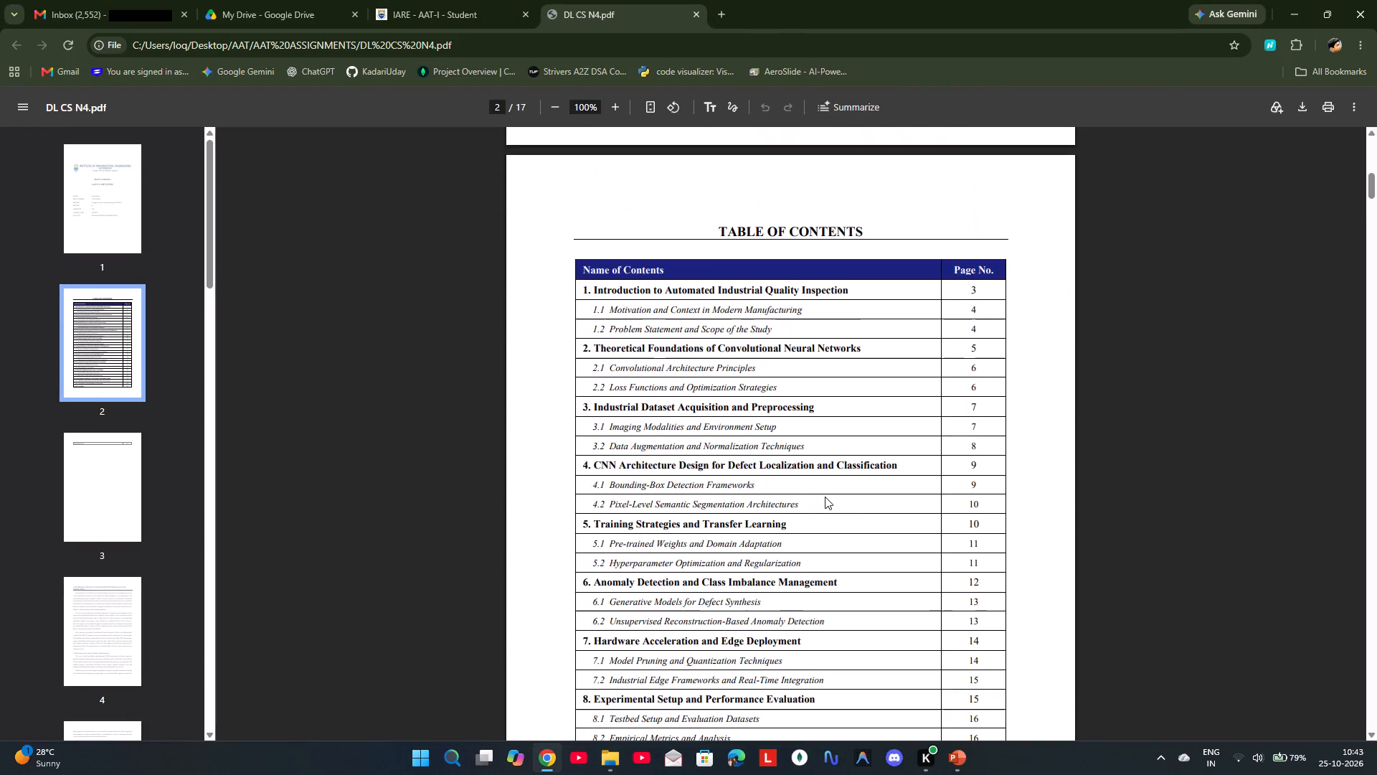
# Recheck the cover details and table of contents of DL CS N4.pdf against the ACAD22 case study question, loading that question again.
pyautogui.click(403, 1)
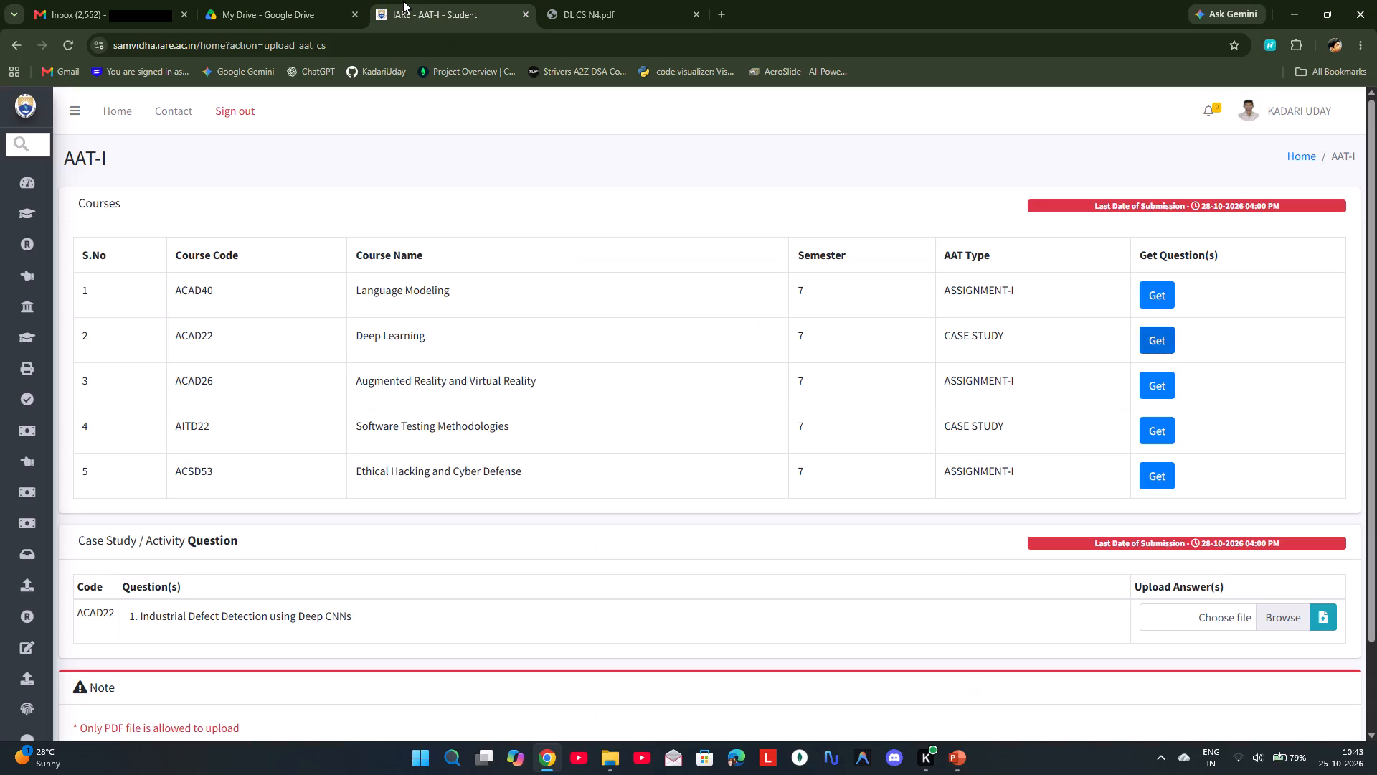
pyautogui.click(581, 0)
pyautogui.scroll(-4, 815, 393)
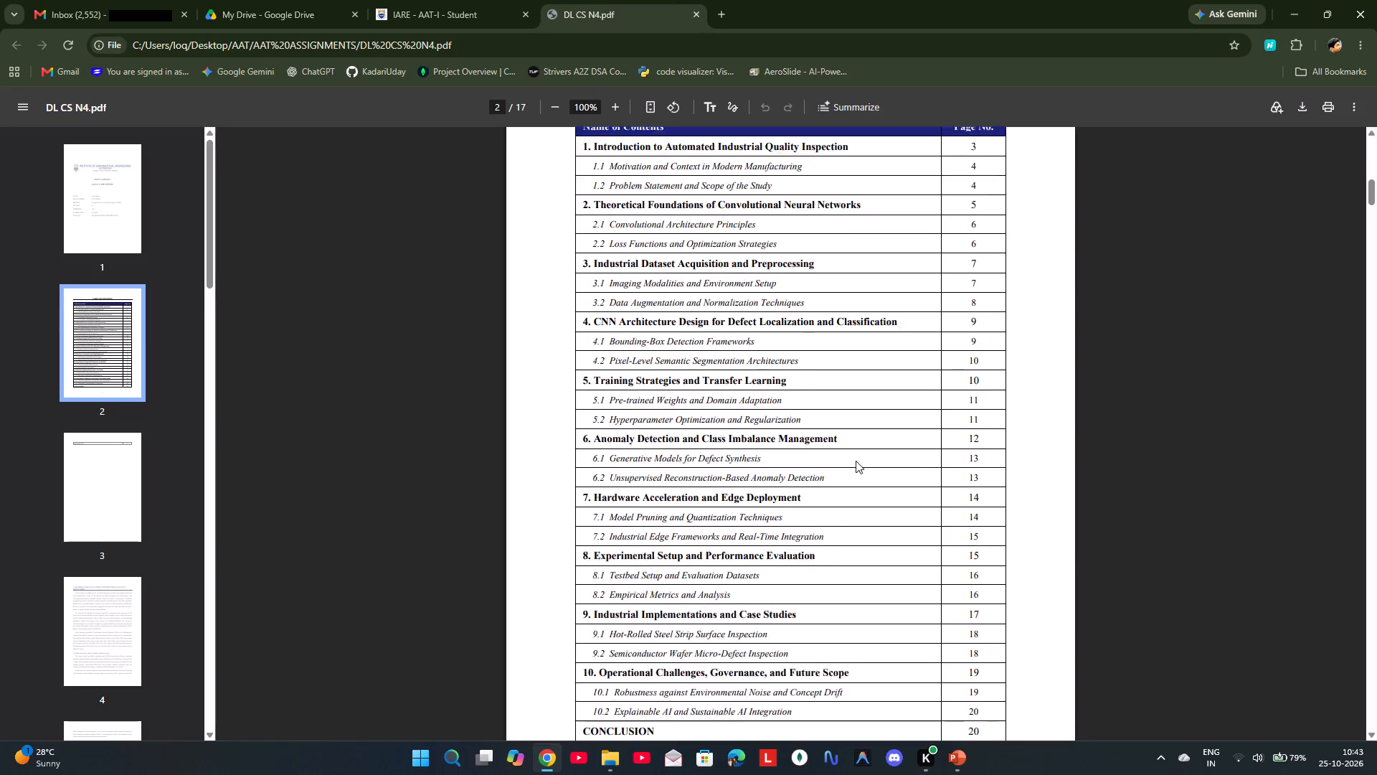
pyautogui.scroll(-4, 856, 461)
pyautogui.scroll(20, 855, 461)
pyautogui.scroll(1, 855, 461)
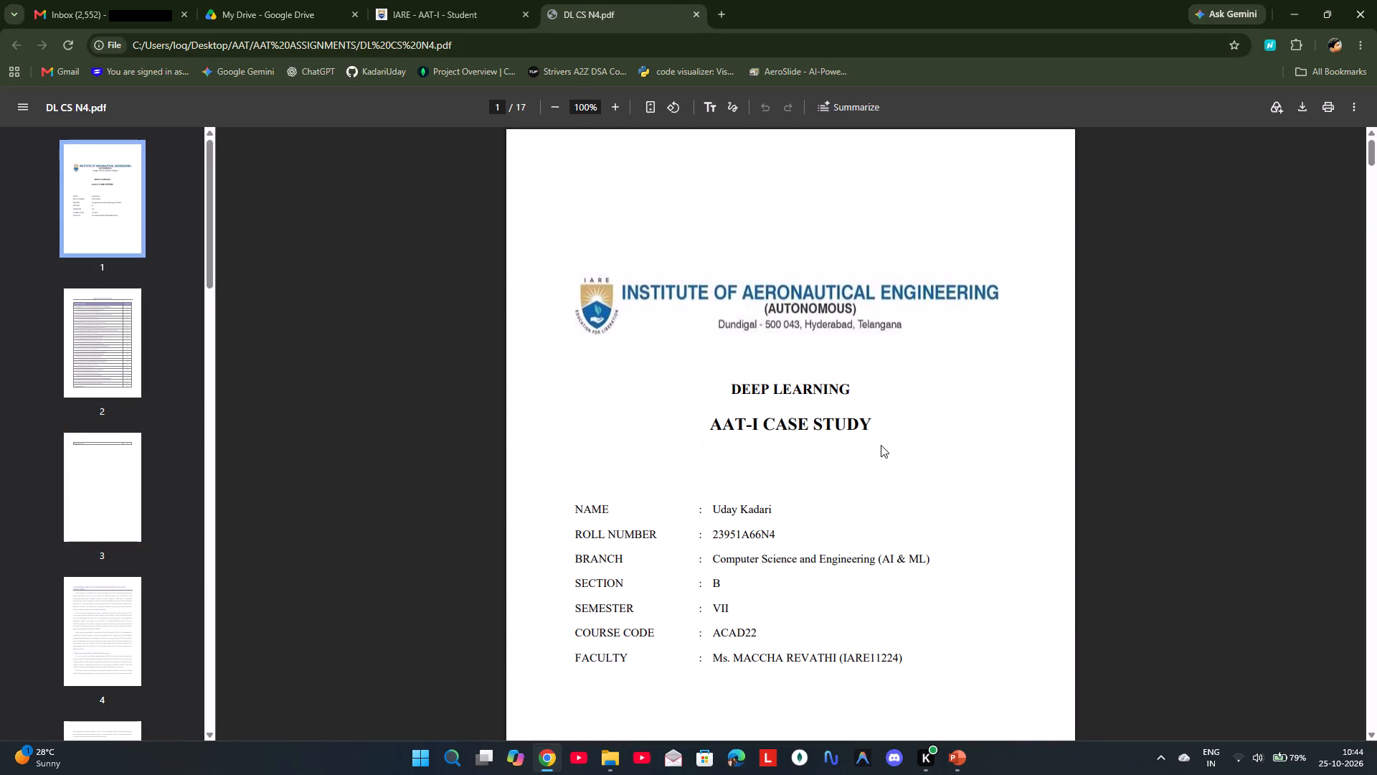
pyautogui.scroll(-9, 881, 446)
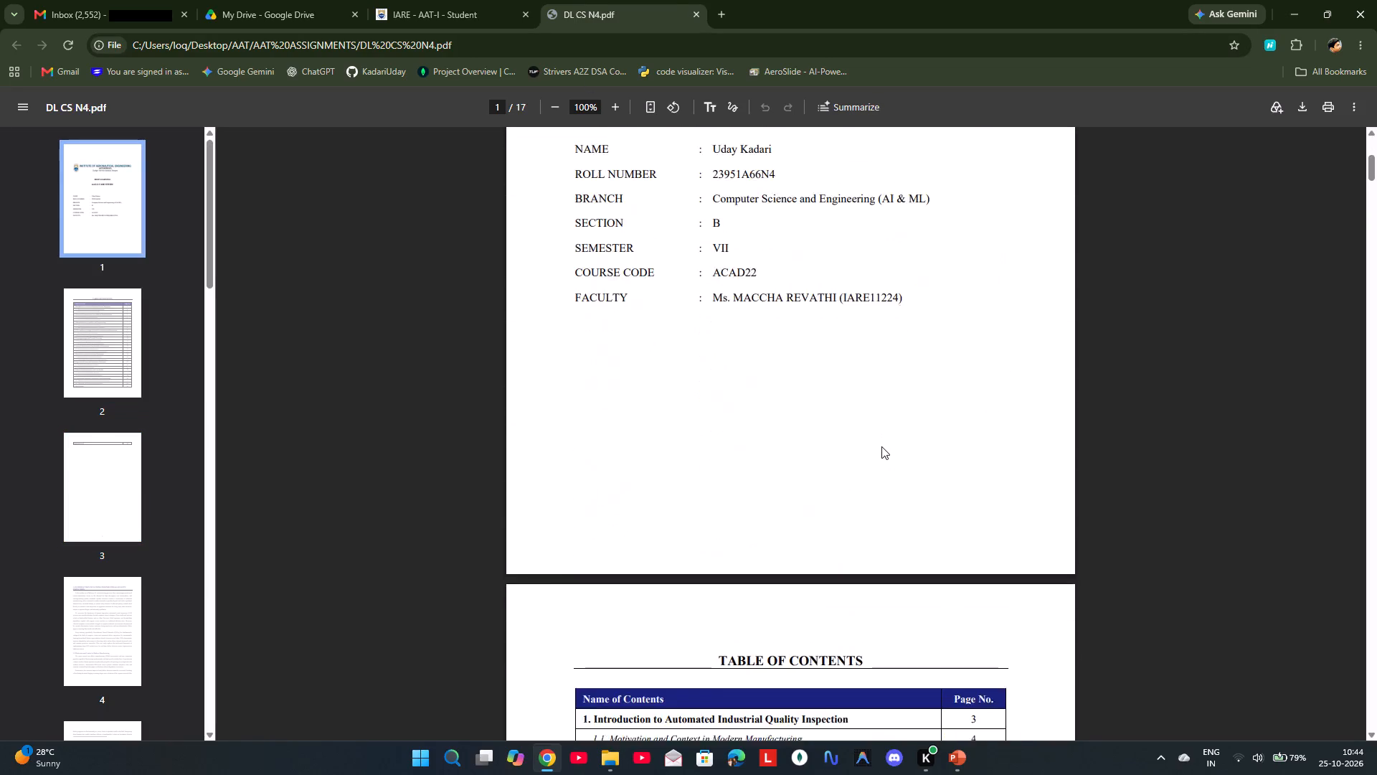
pyautogui.scroll(-7, 881, 446)
pyautogui.click(456, 0)
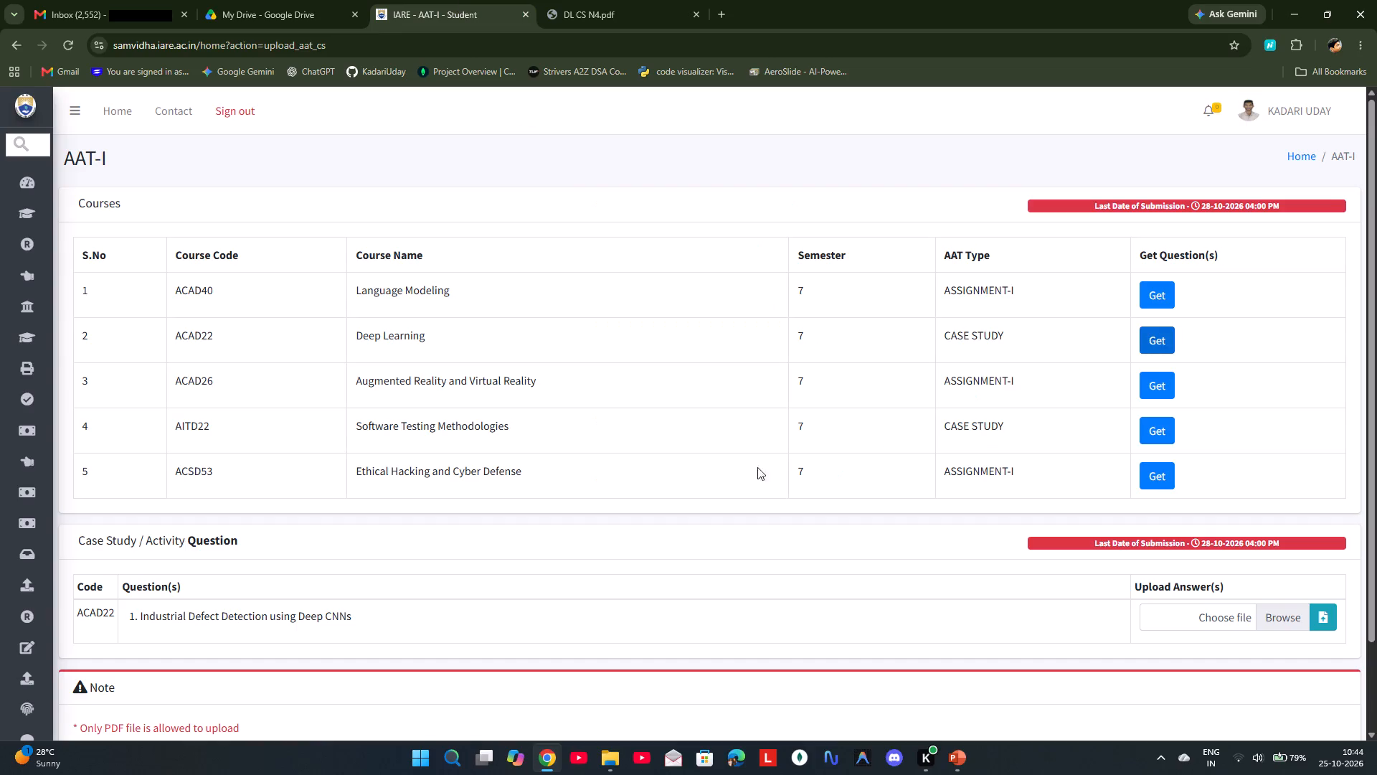
pyautogui.click(1165, 339)
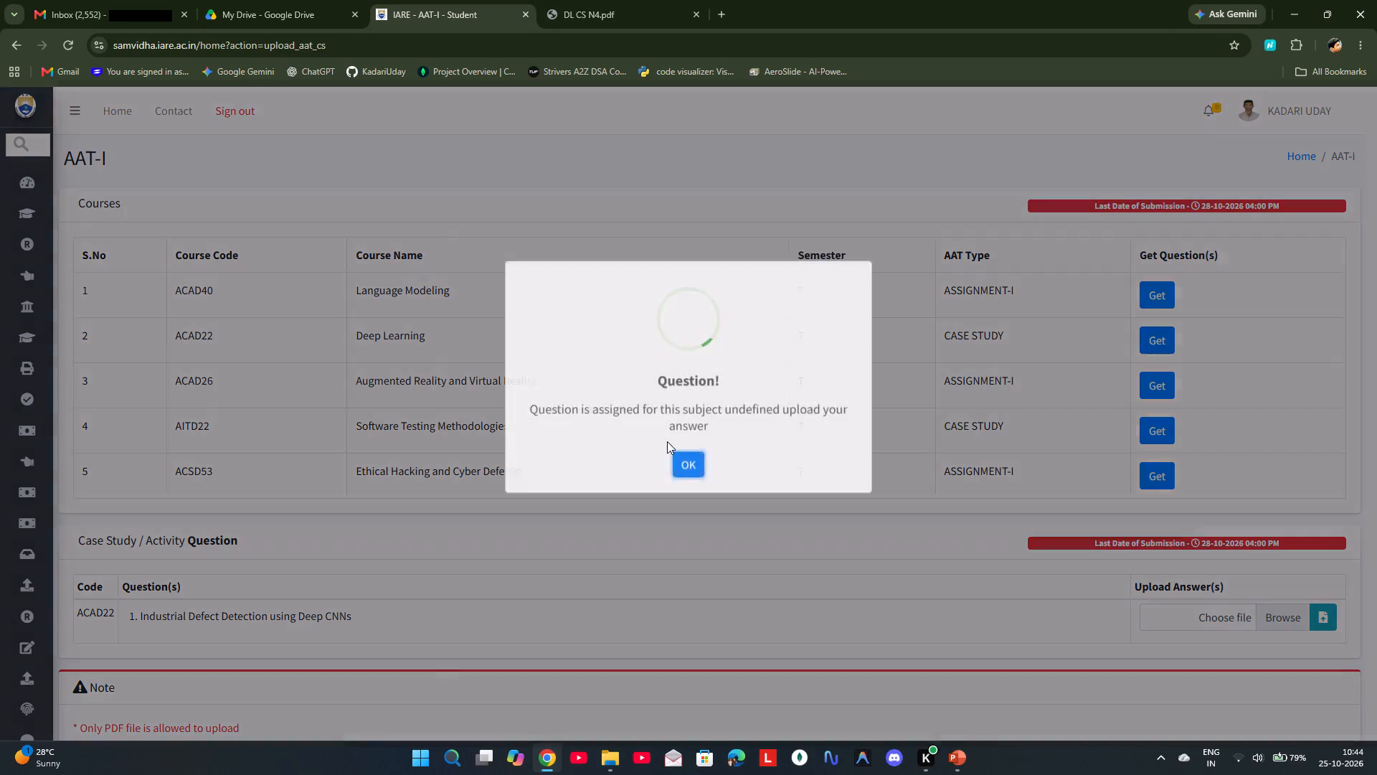
pyautogui.click(682, 507)
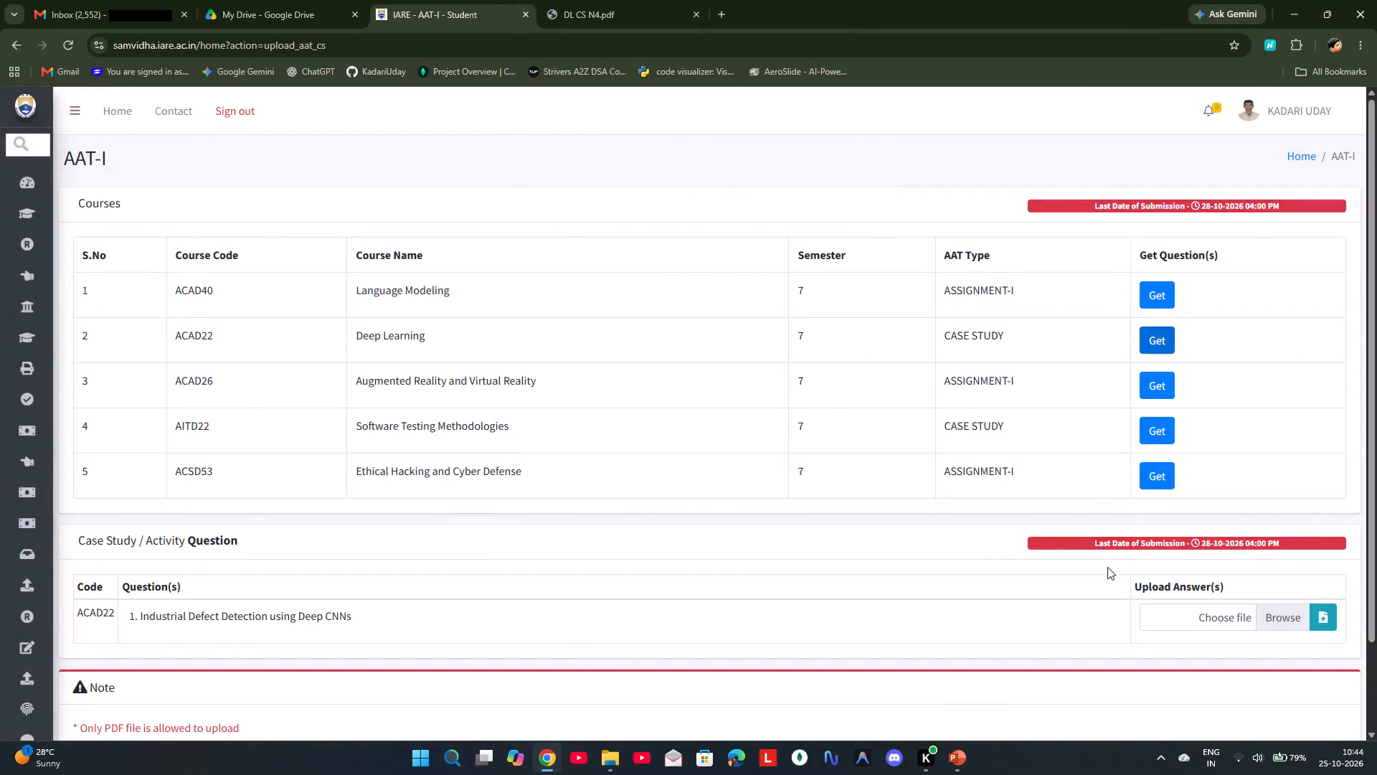
# Examine the opening chapter of DL CS N4.pdf and compare its topic with the ACAD22 question on the AAT-I page.
pyautogui.click(610, 0)
pyautogui.scroll(-9, 823, 687)
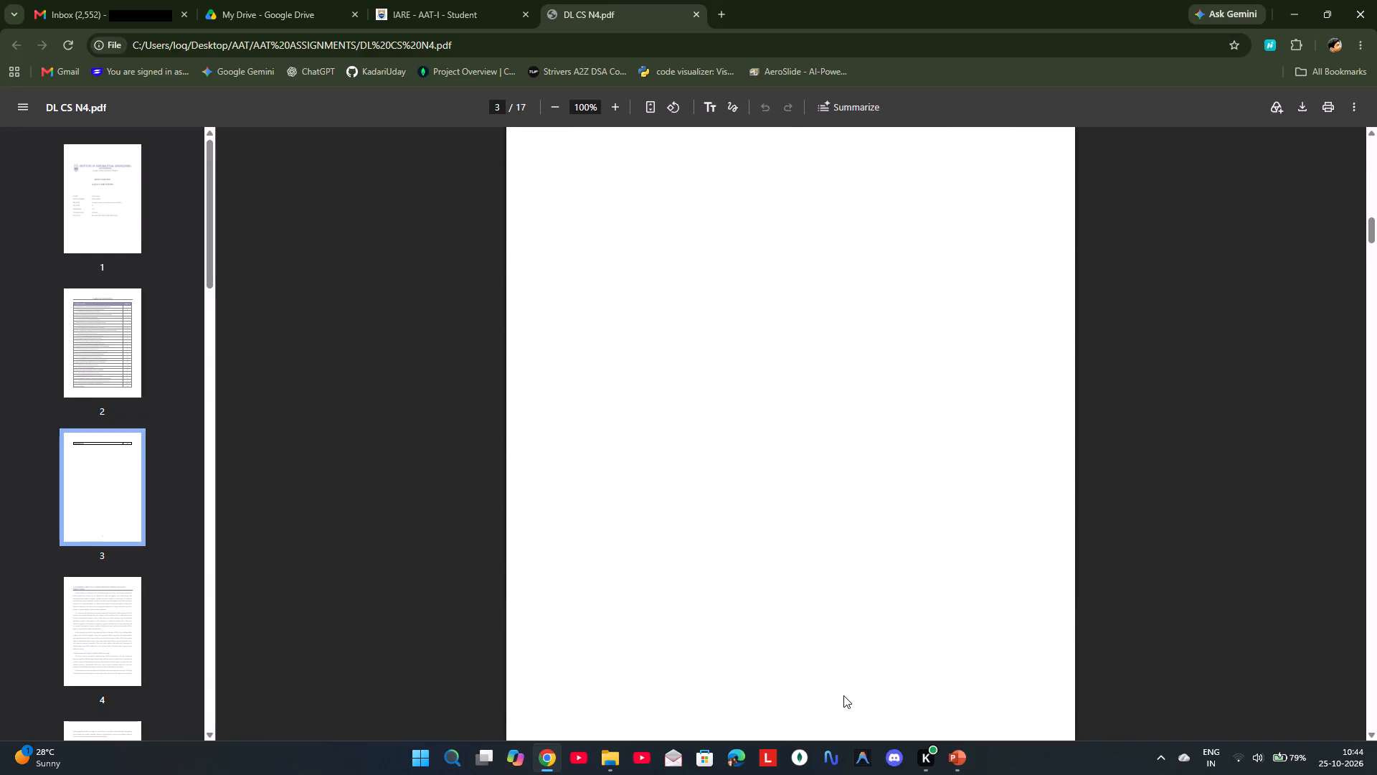
pyautogui.scroll(-7, 843, 695)
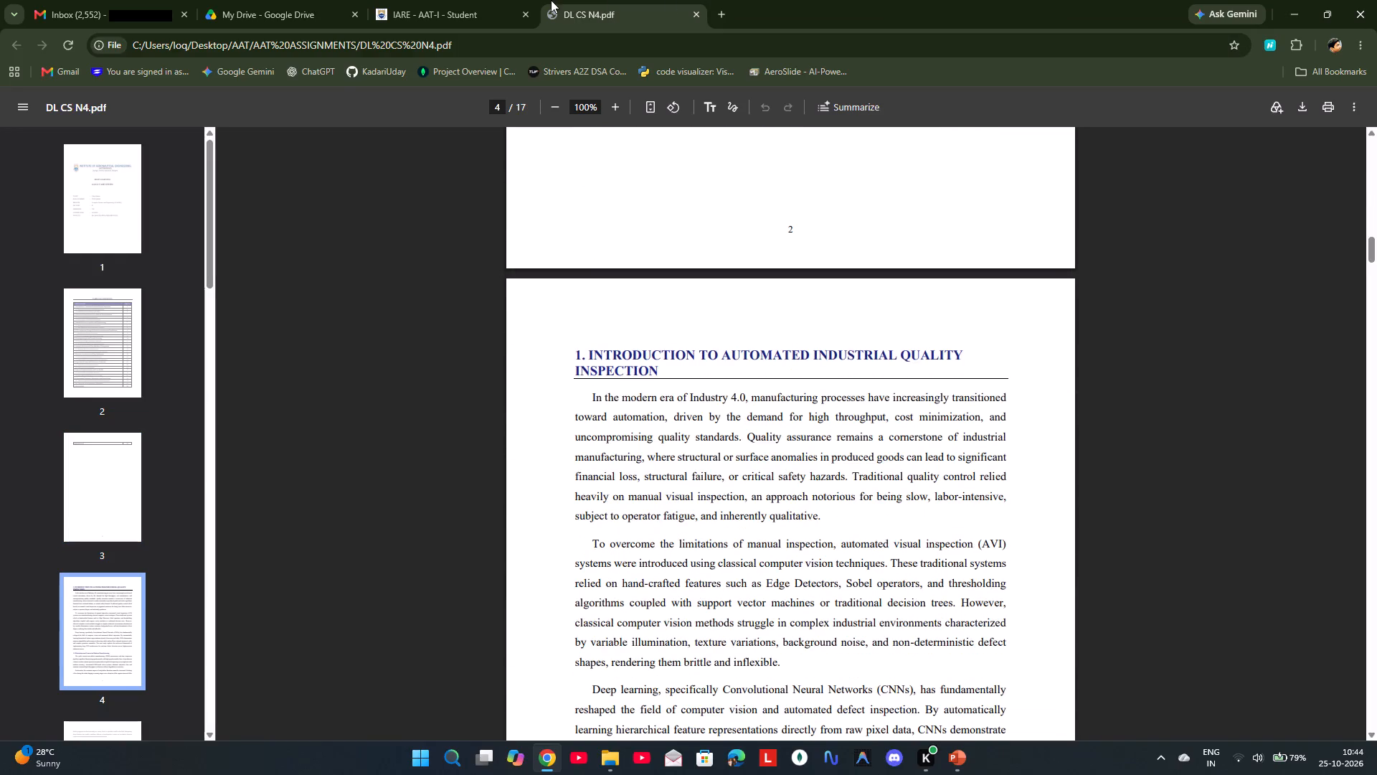
pyautogui.click(465, 0)
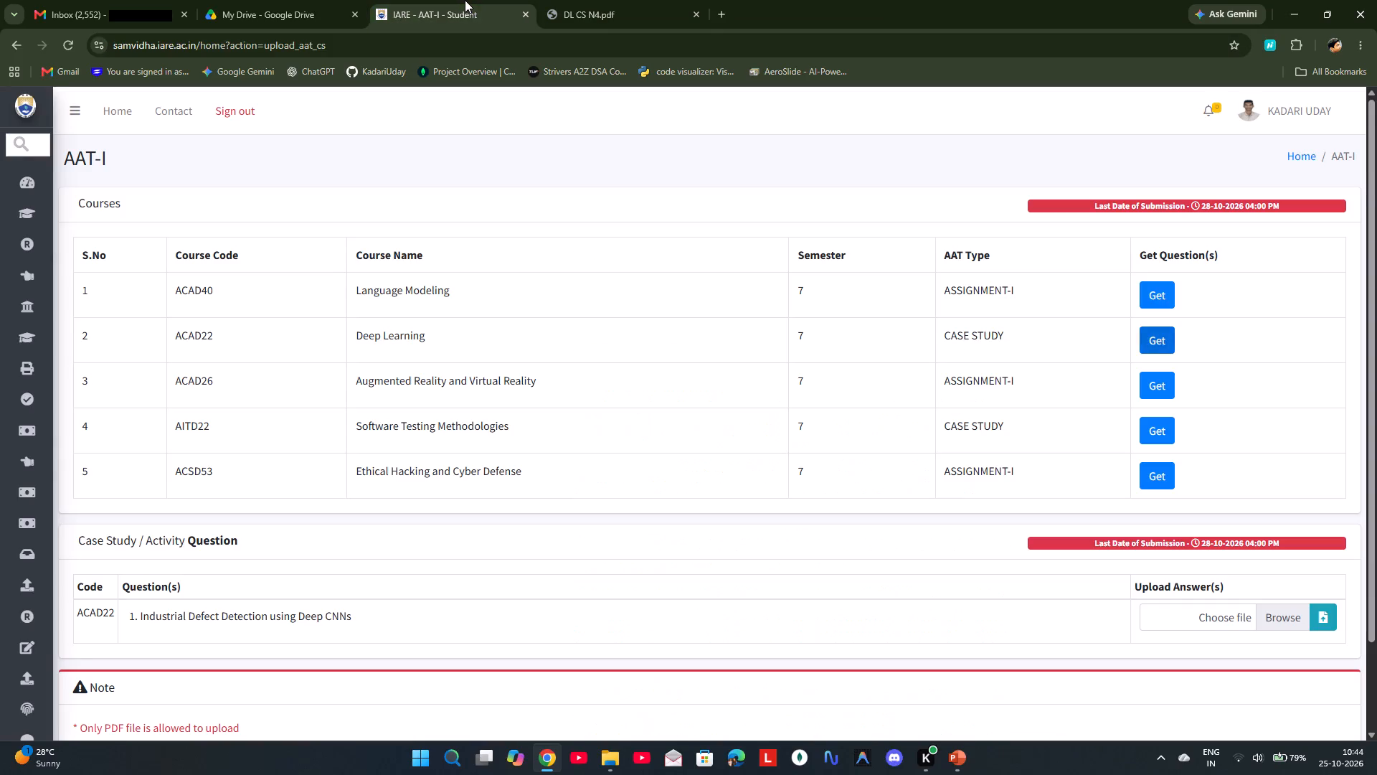
pyautogui.click(637, 0)
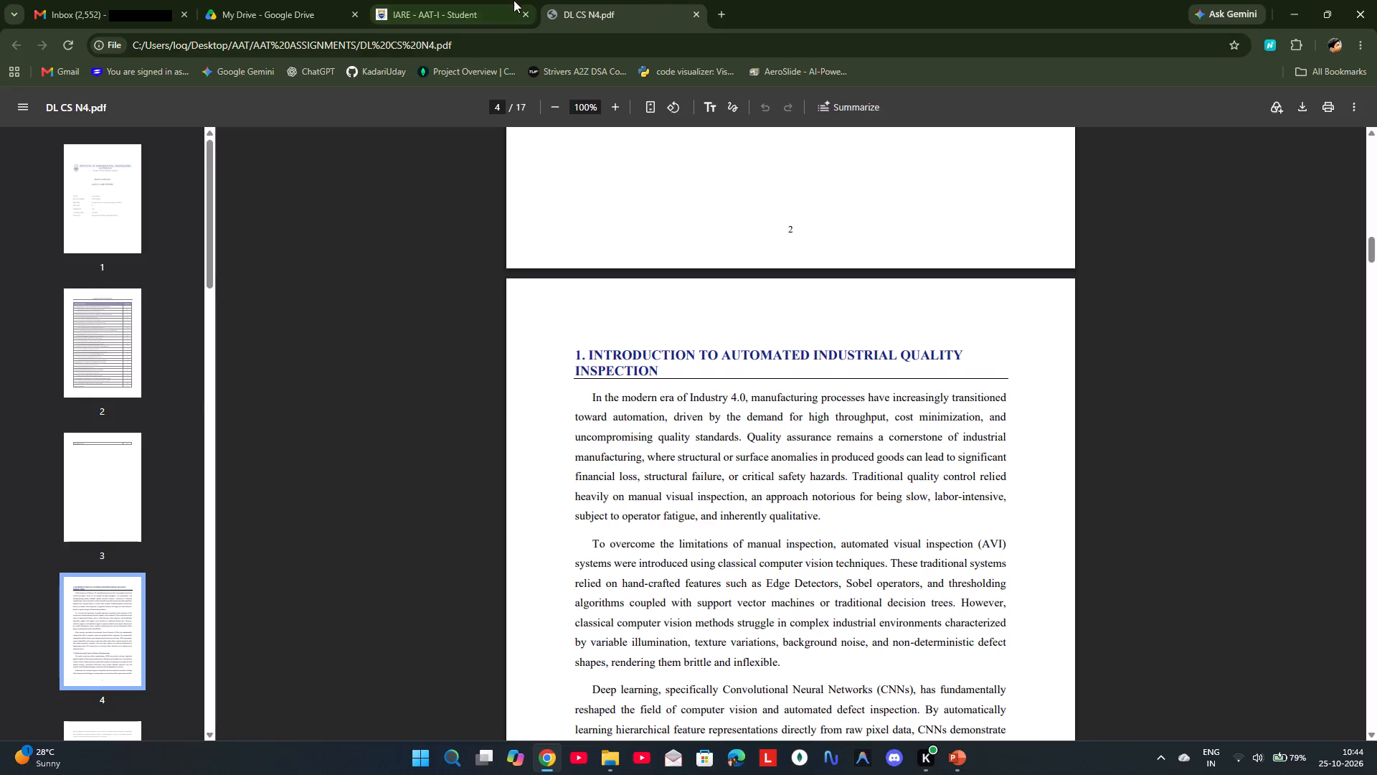
pyautogui.click(496, 0)
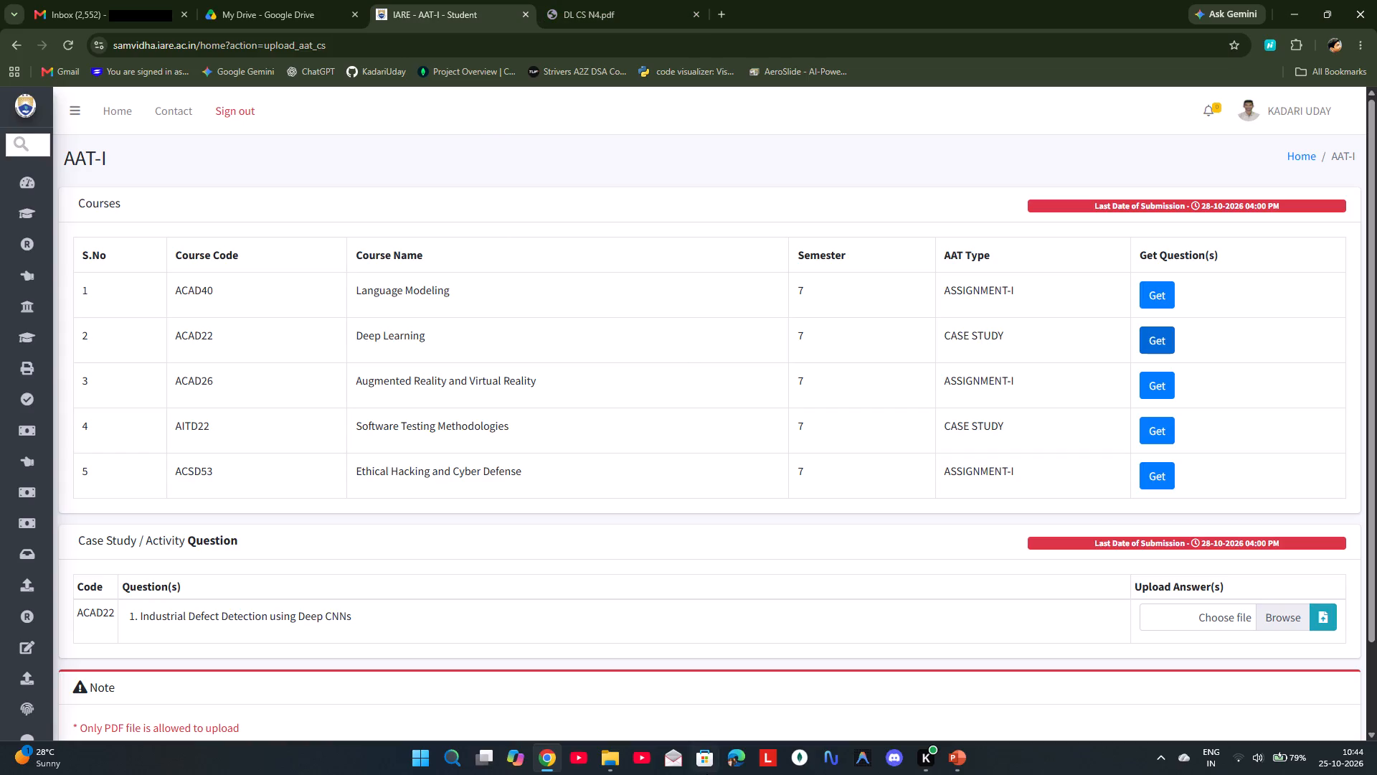
# Open DL CS K9.pdf from the AAT ASSIGNMENTS folder and compare its cover, contents and introduction with DL CS N4.pdf and the portal question.
pyautogui.click(599, 754)
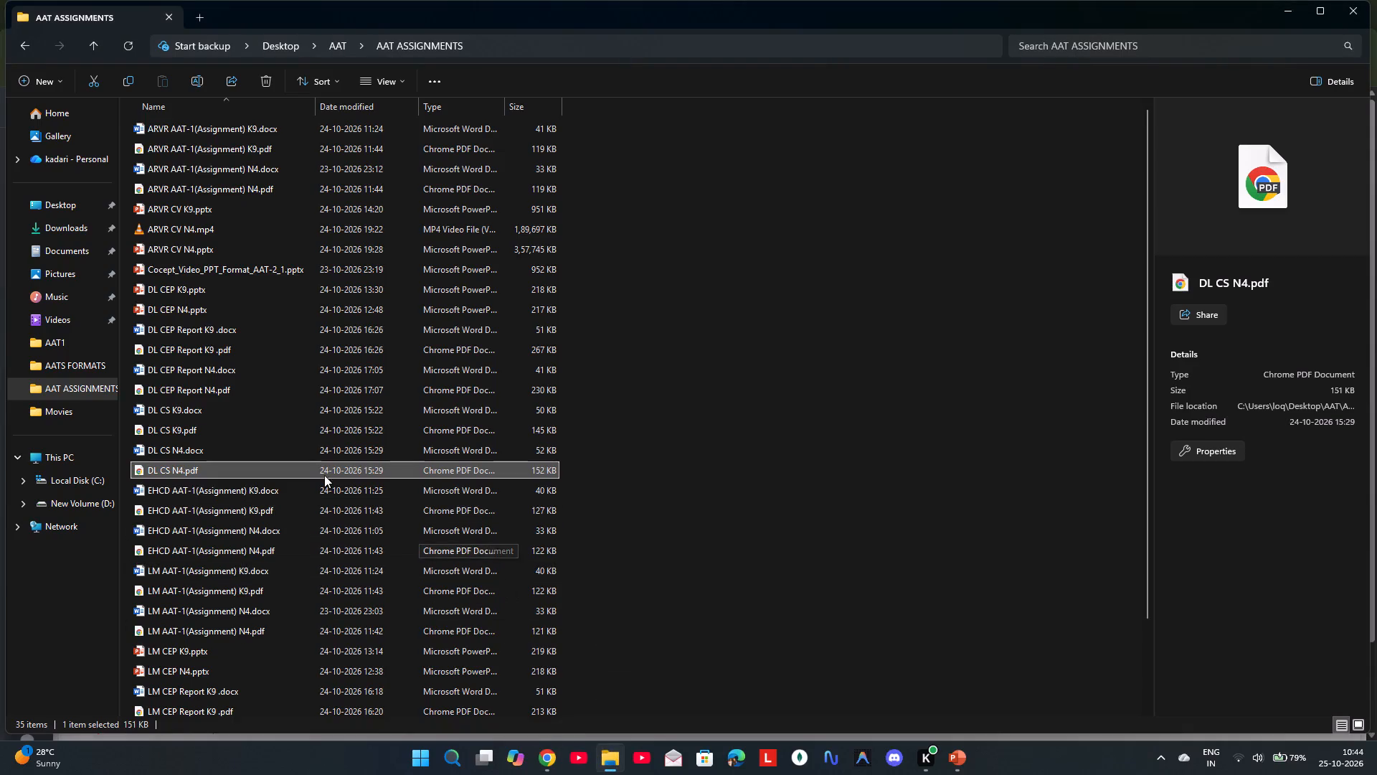
pyautogui.doubleClick(239, 430)
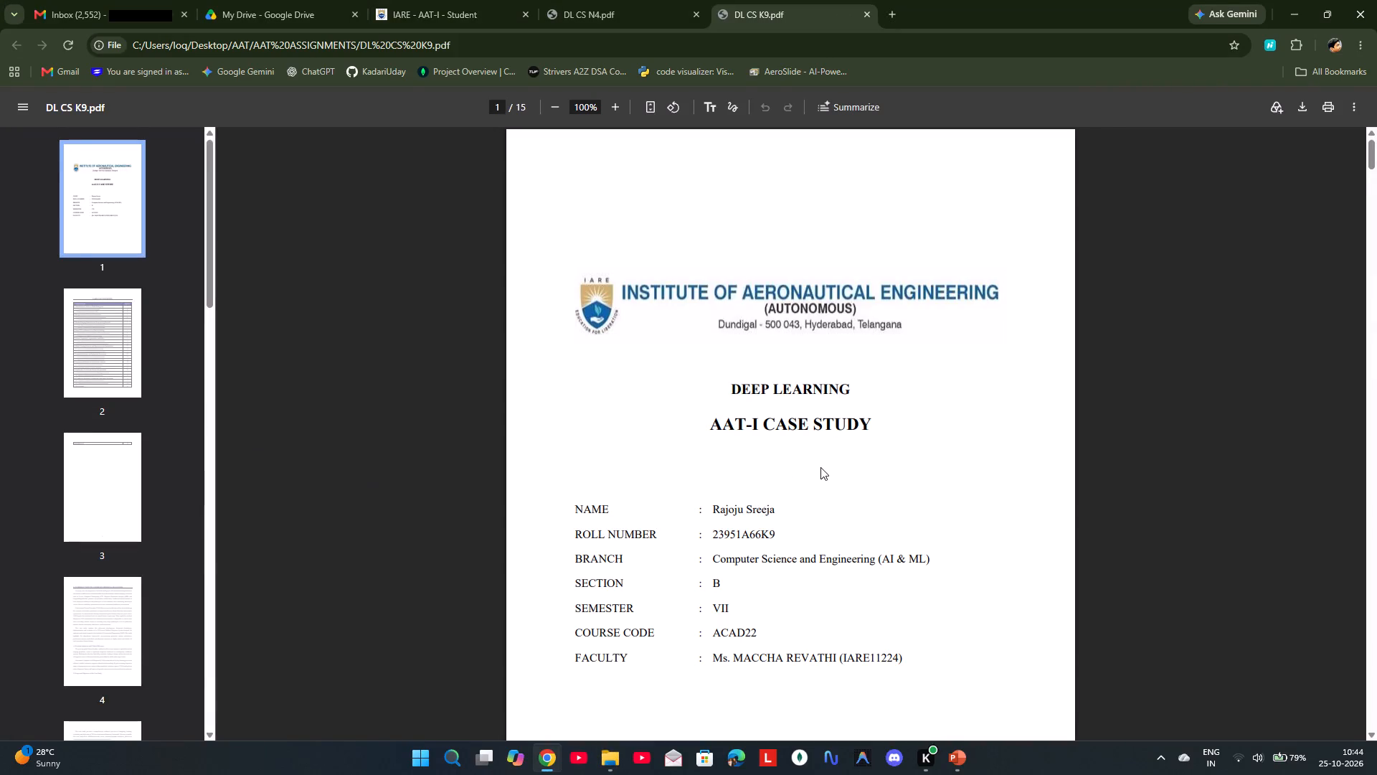
pyautogui.scroll(-7, 828, 469)
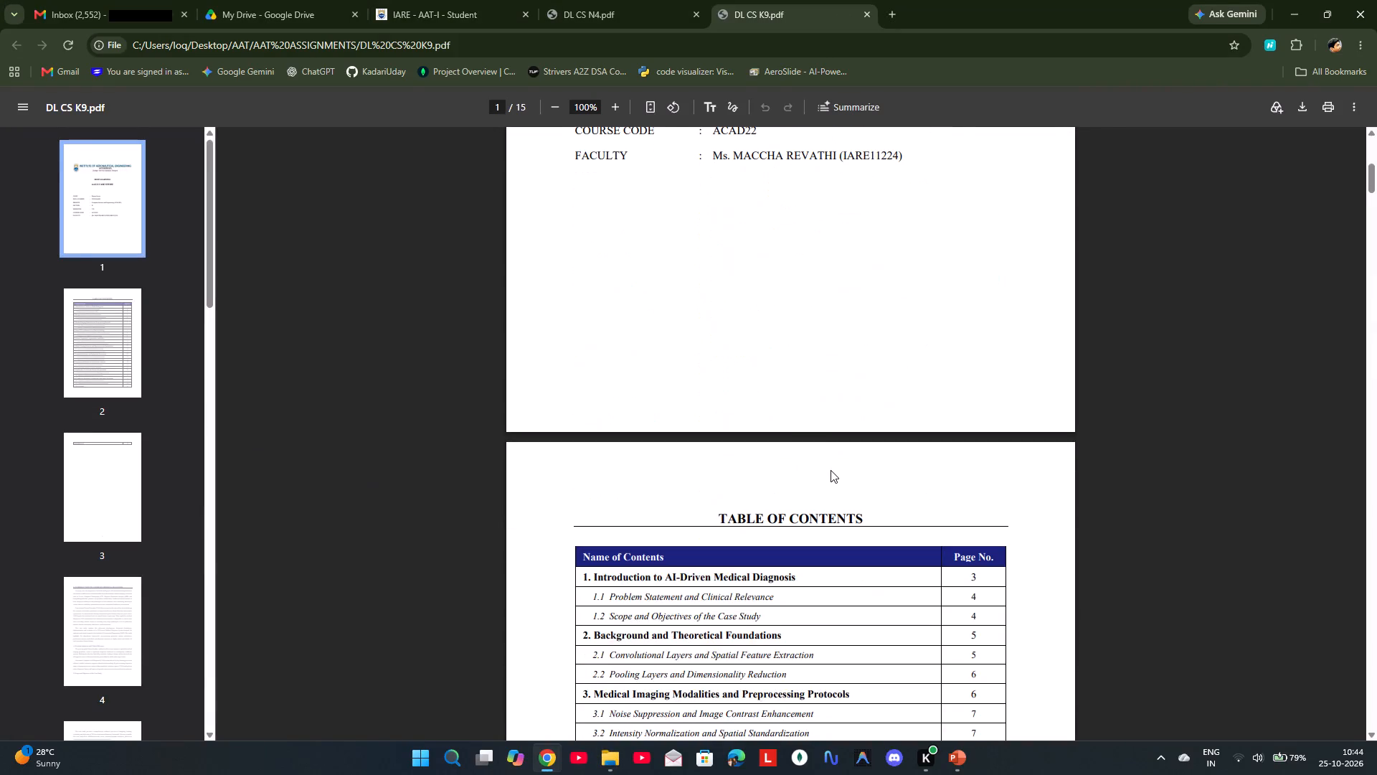
pyautogui.middleClick(831, 471)
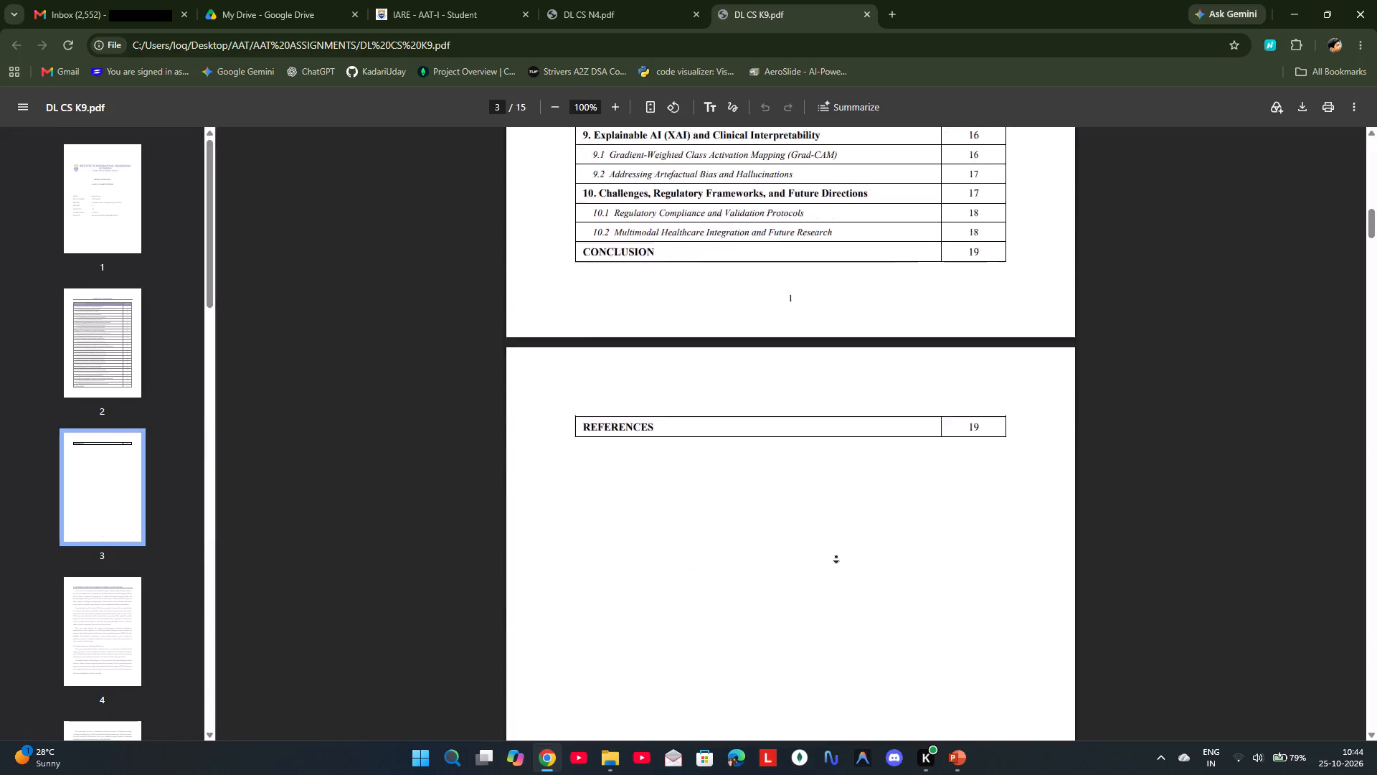
pyautogui.click(836, 557)
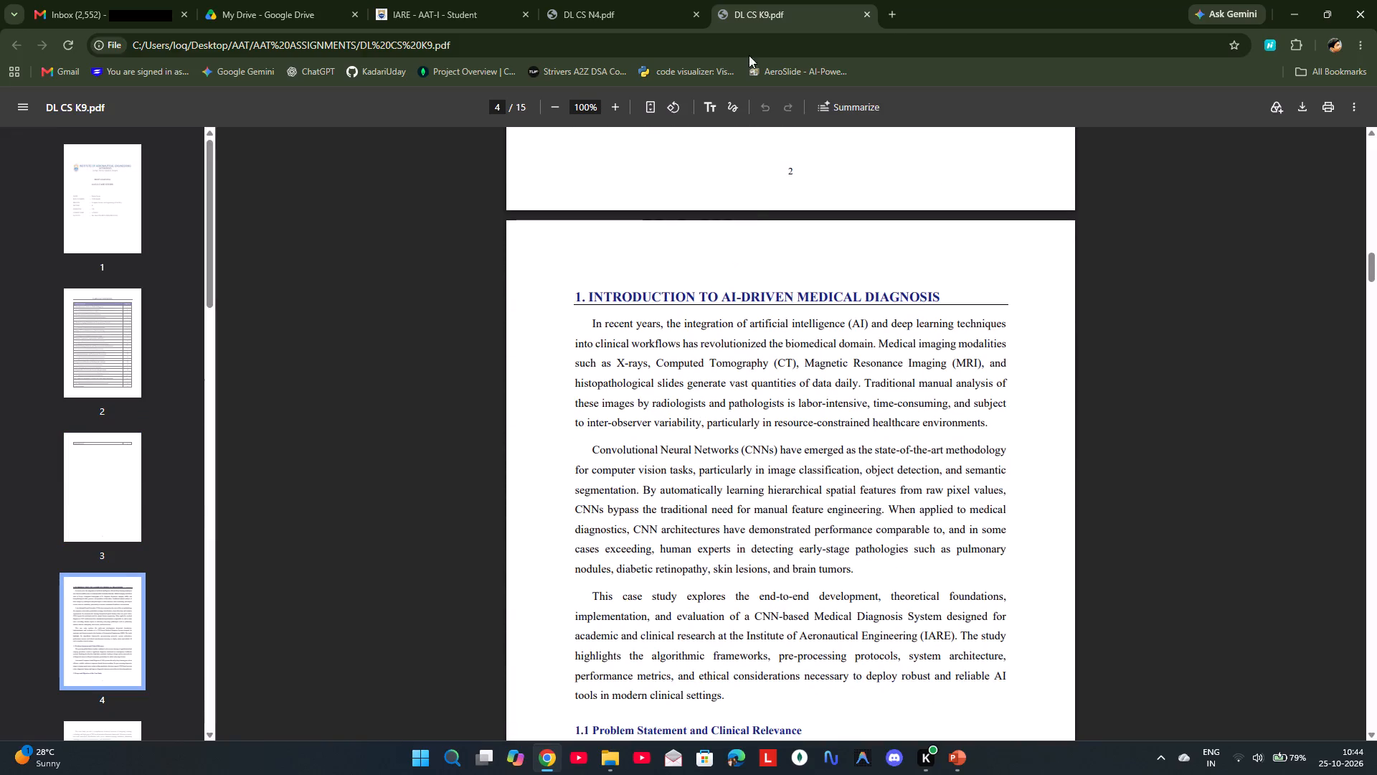
pyautogui.click(579, 0)
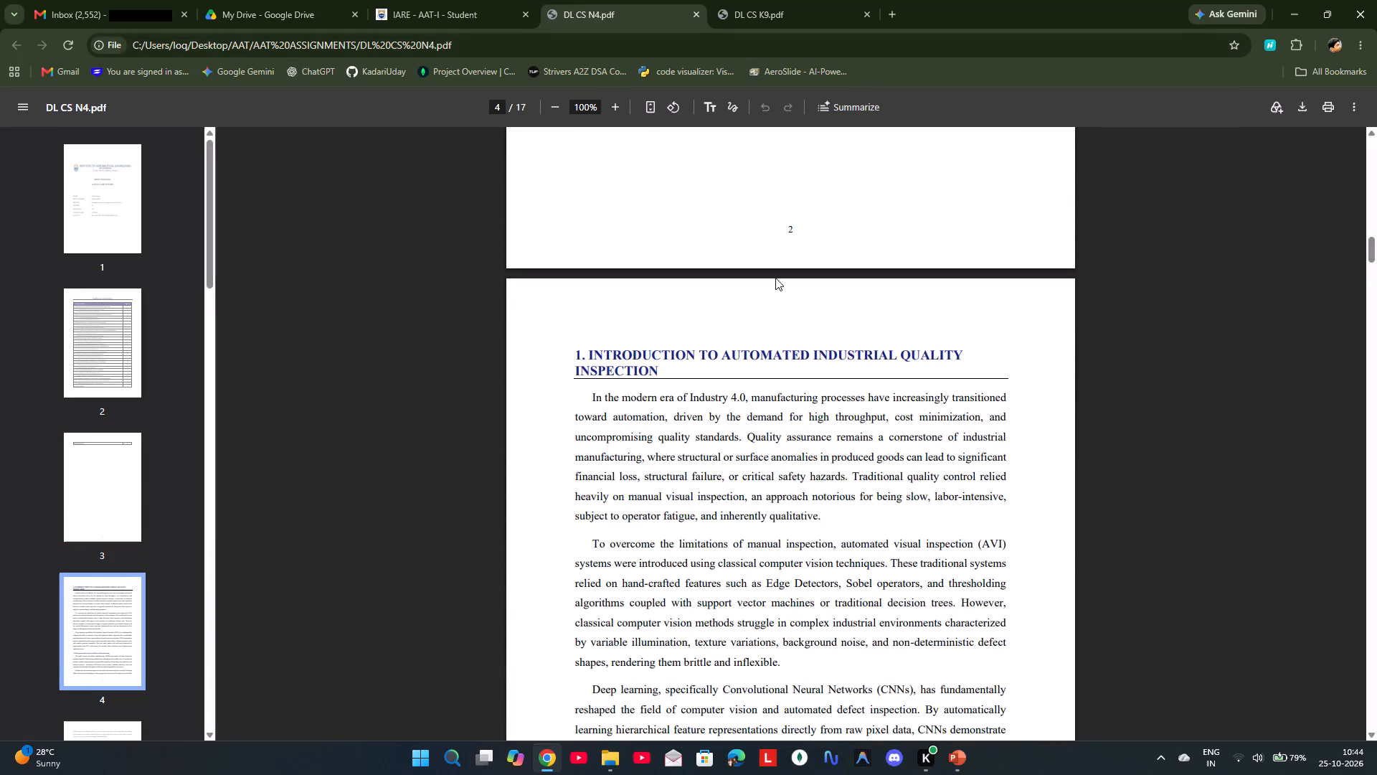
pyautogui.click(436, 0)
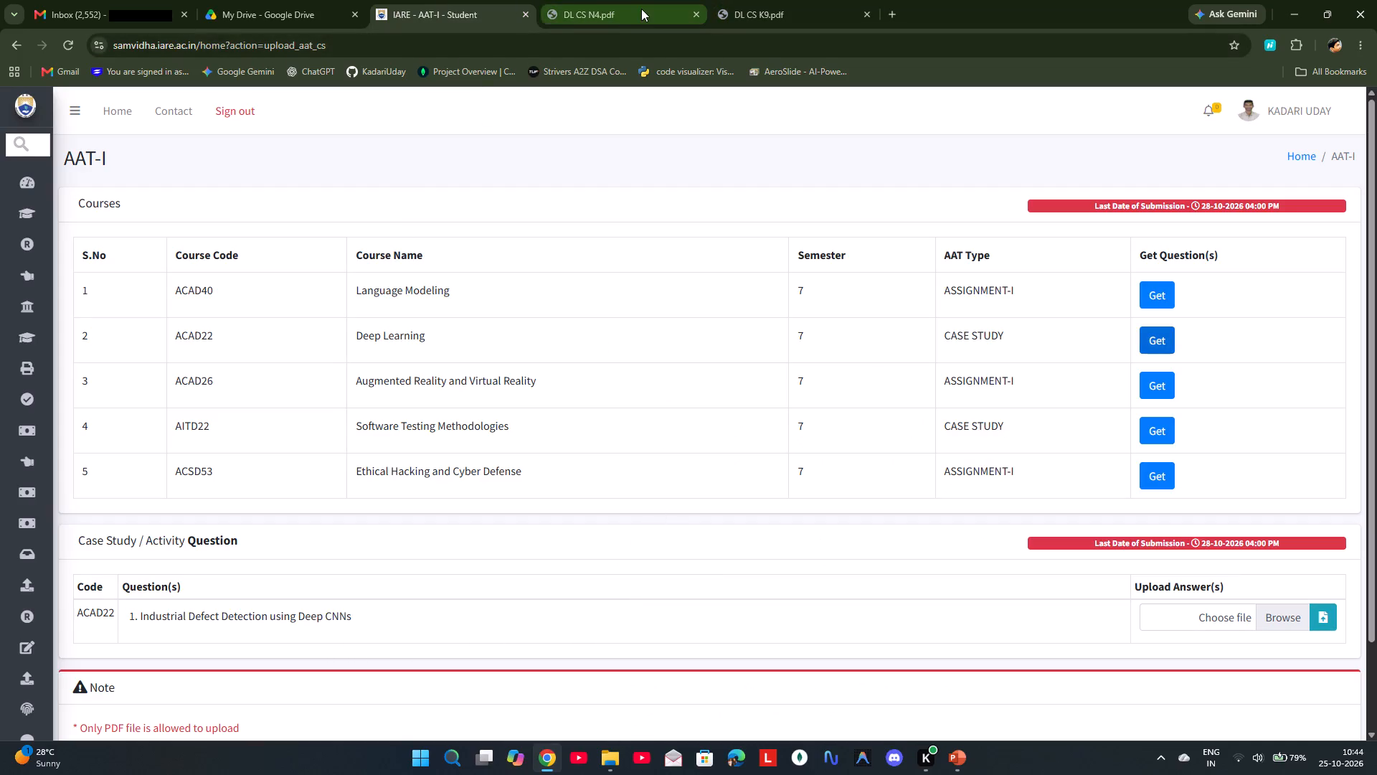
# Upload DL CS N4.pdf from the AAT ASSIGNMENTS folder as the ACAD22 case study answer and dismiss the notice.
pyautogui.click(1163, 624)
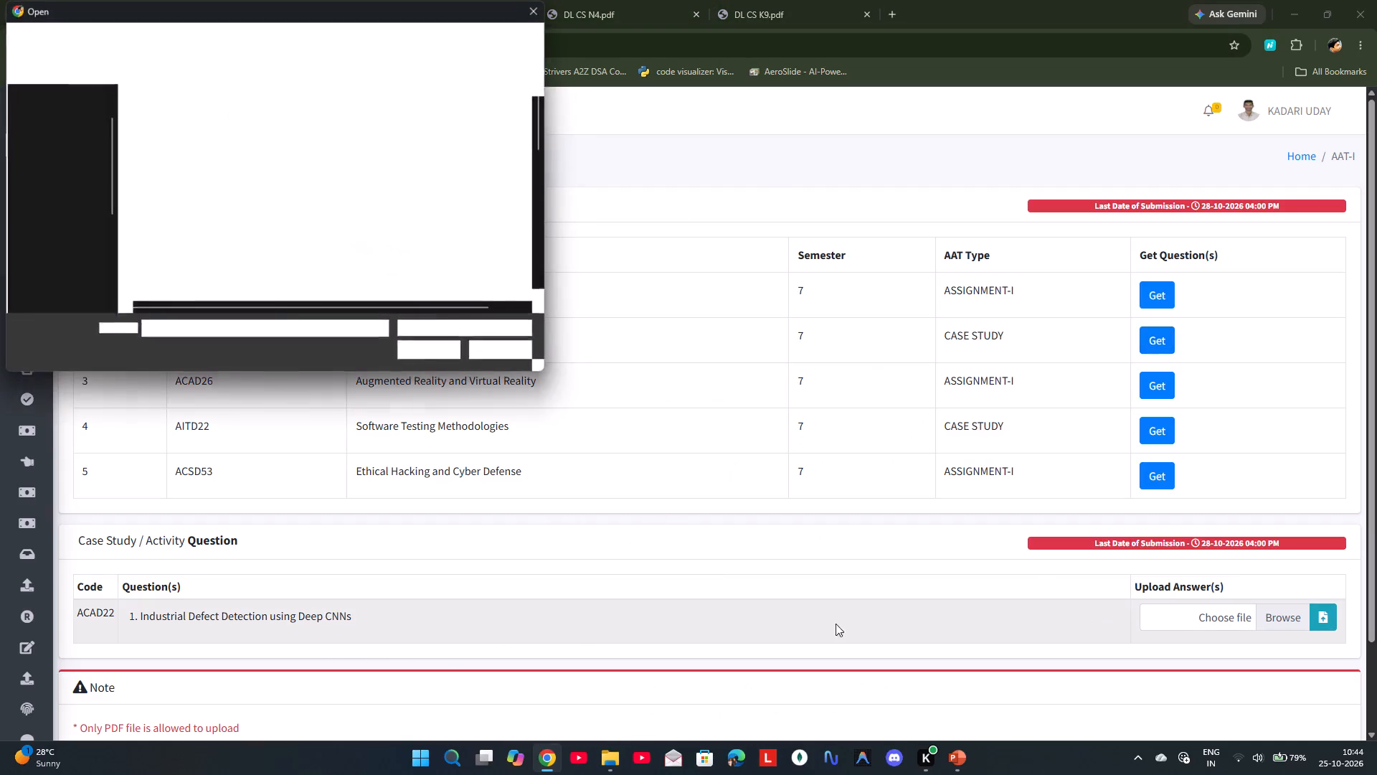
pyautogui.scroll(-3, 375, 278)
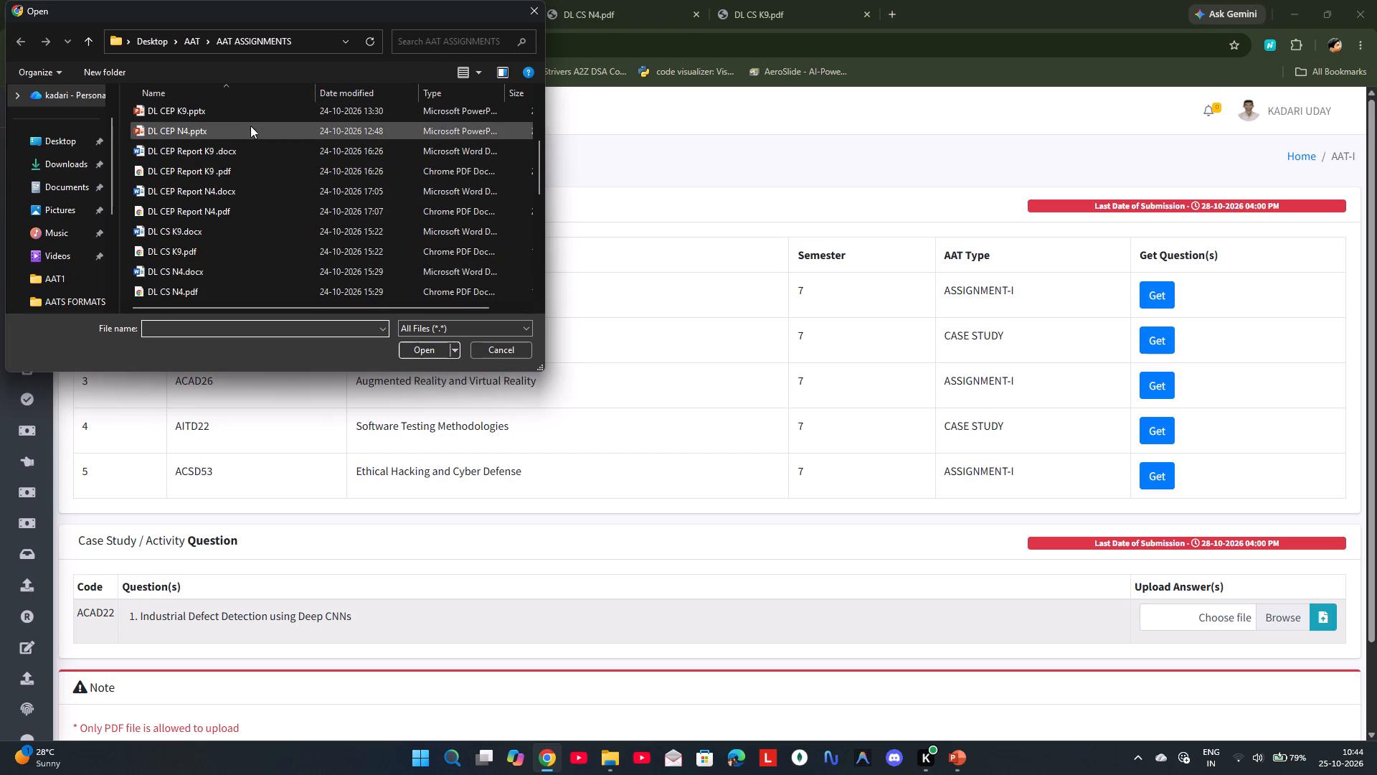
pyautogui.scroll(2, 290, 219)
pyautogui.scroll(-1, 290, 219)
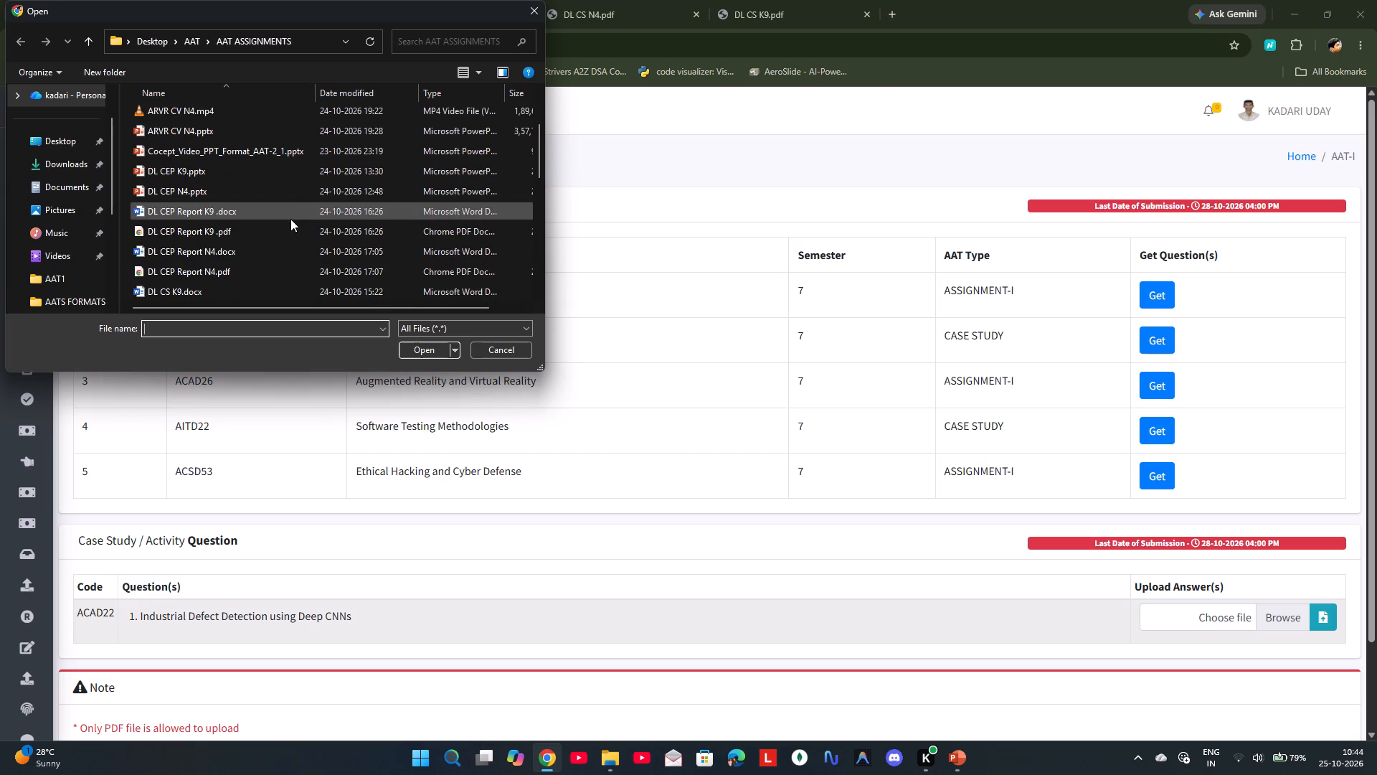
pyautogui.scroll(-2, 292, 242)
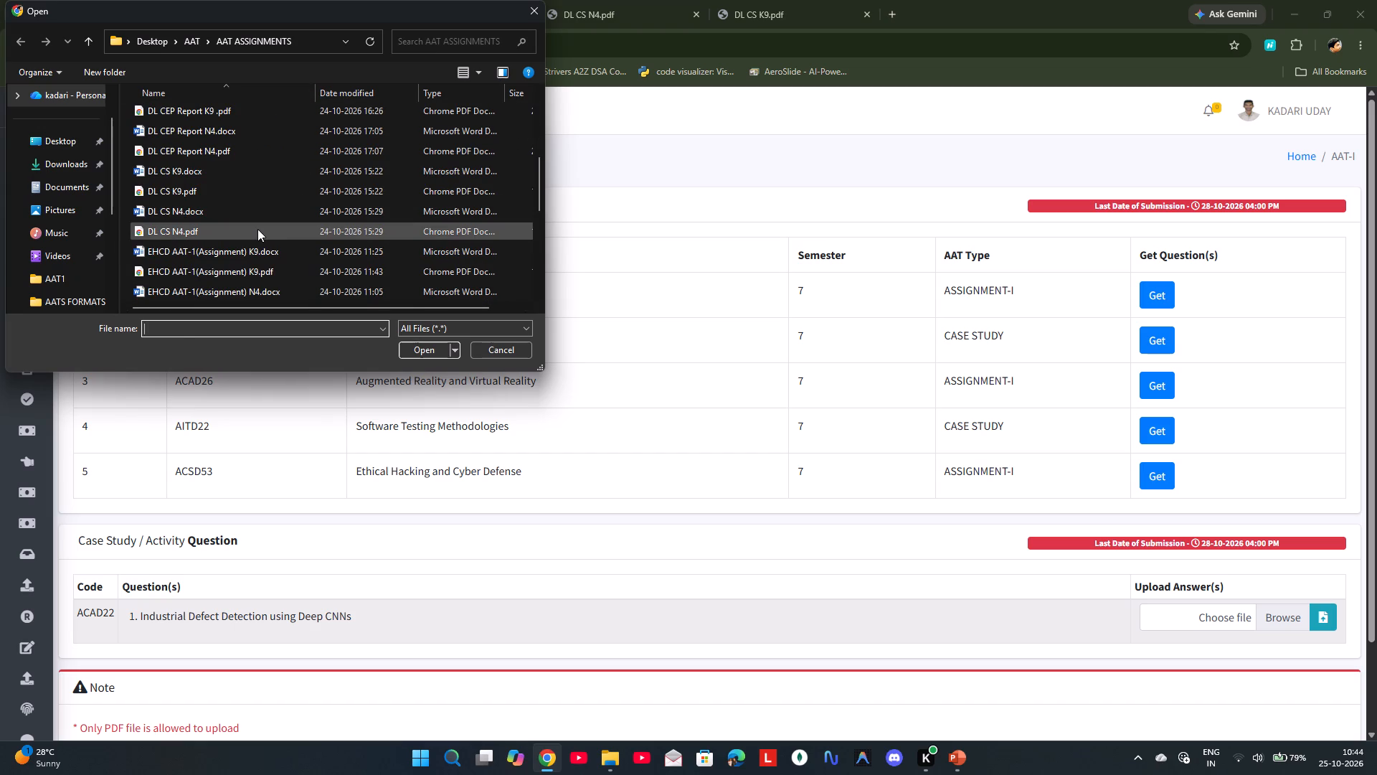
pyautogui.click(257, 229)
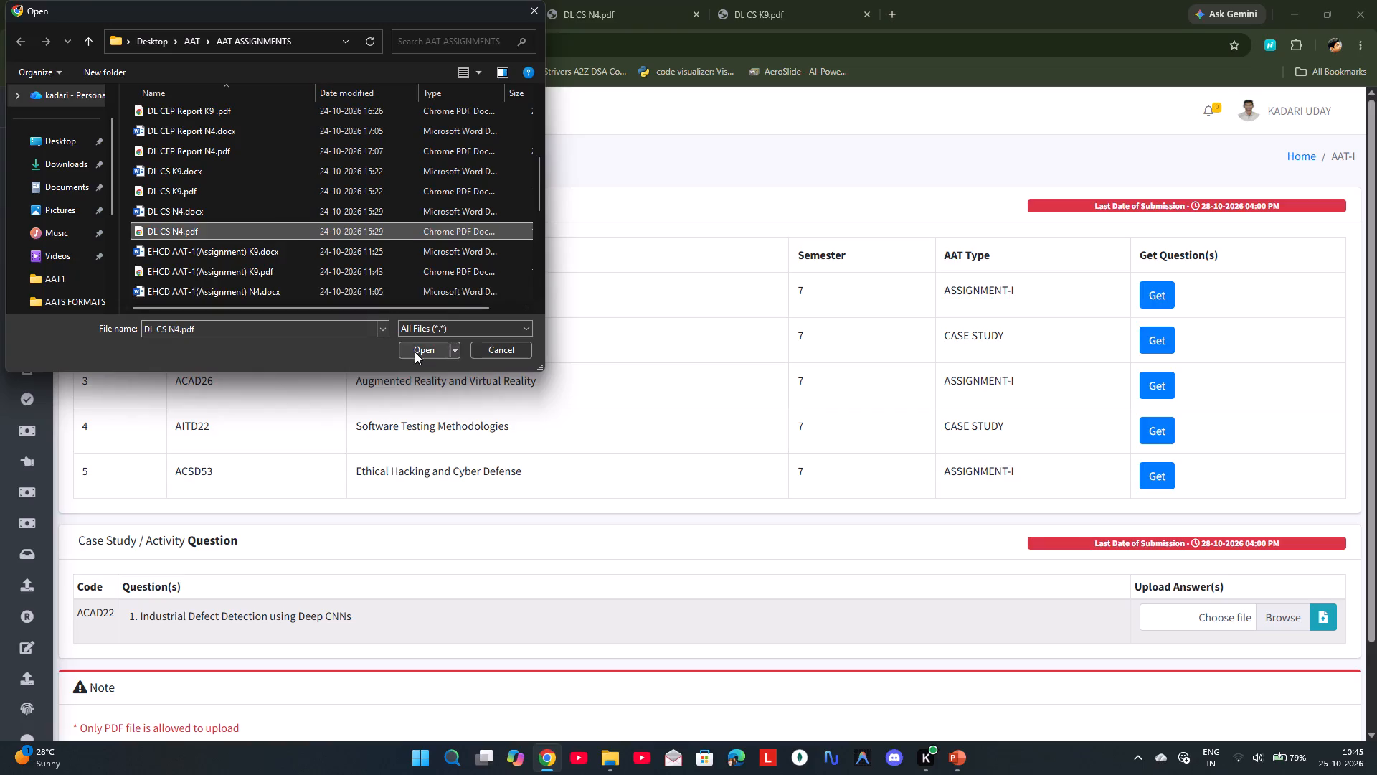
pyautogui.click(415, 352)
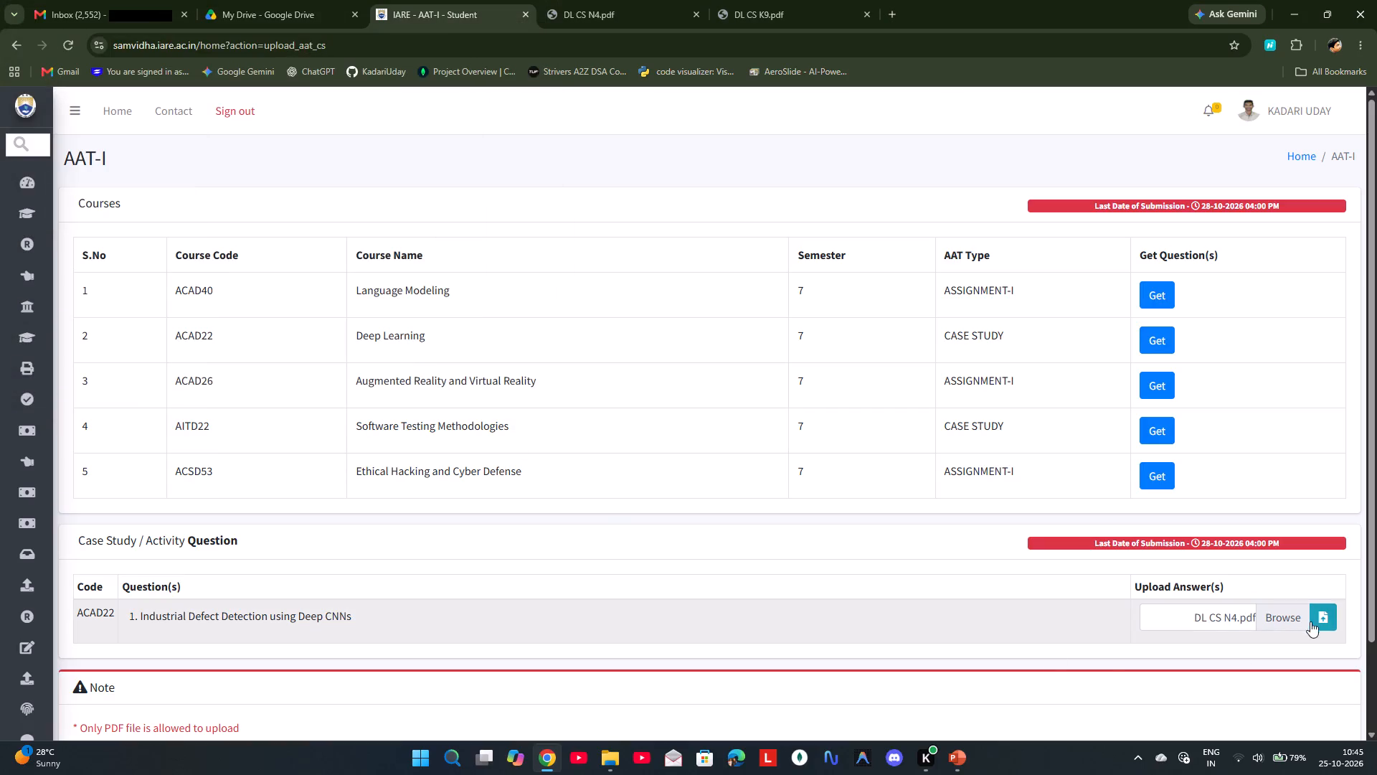
pyautogui.click(1318, 619)
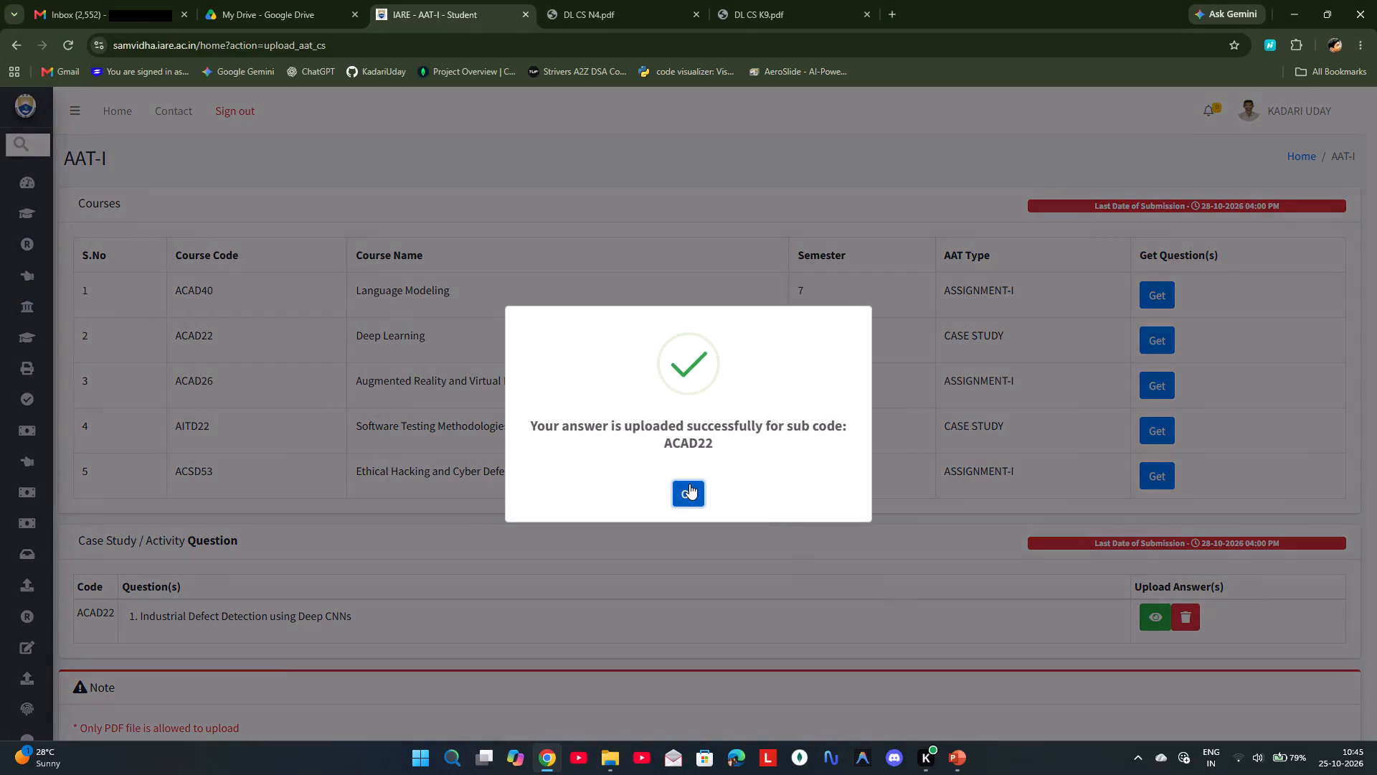
pyautogui.click(689, 484)
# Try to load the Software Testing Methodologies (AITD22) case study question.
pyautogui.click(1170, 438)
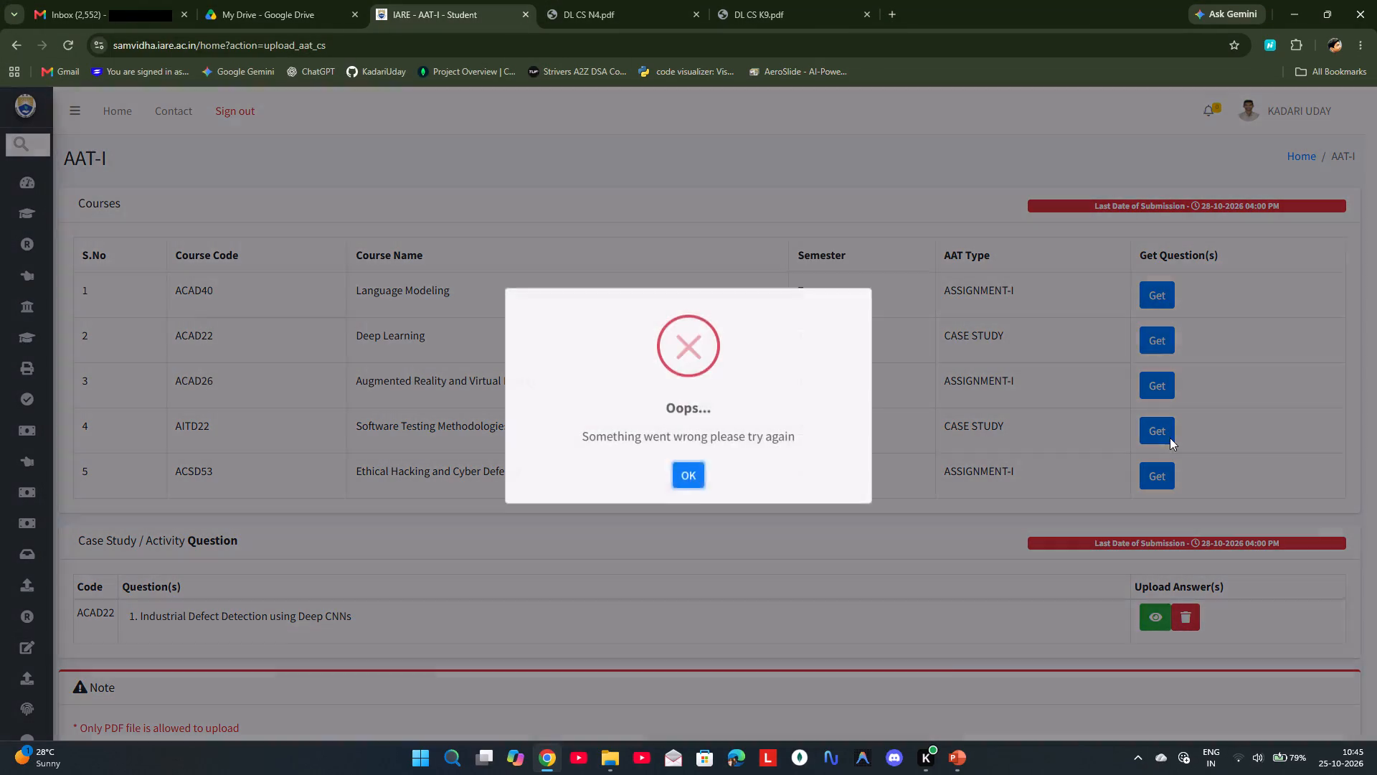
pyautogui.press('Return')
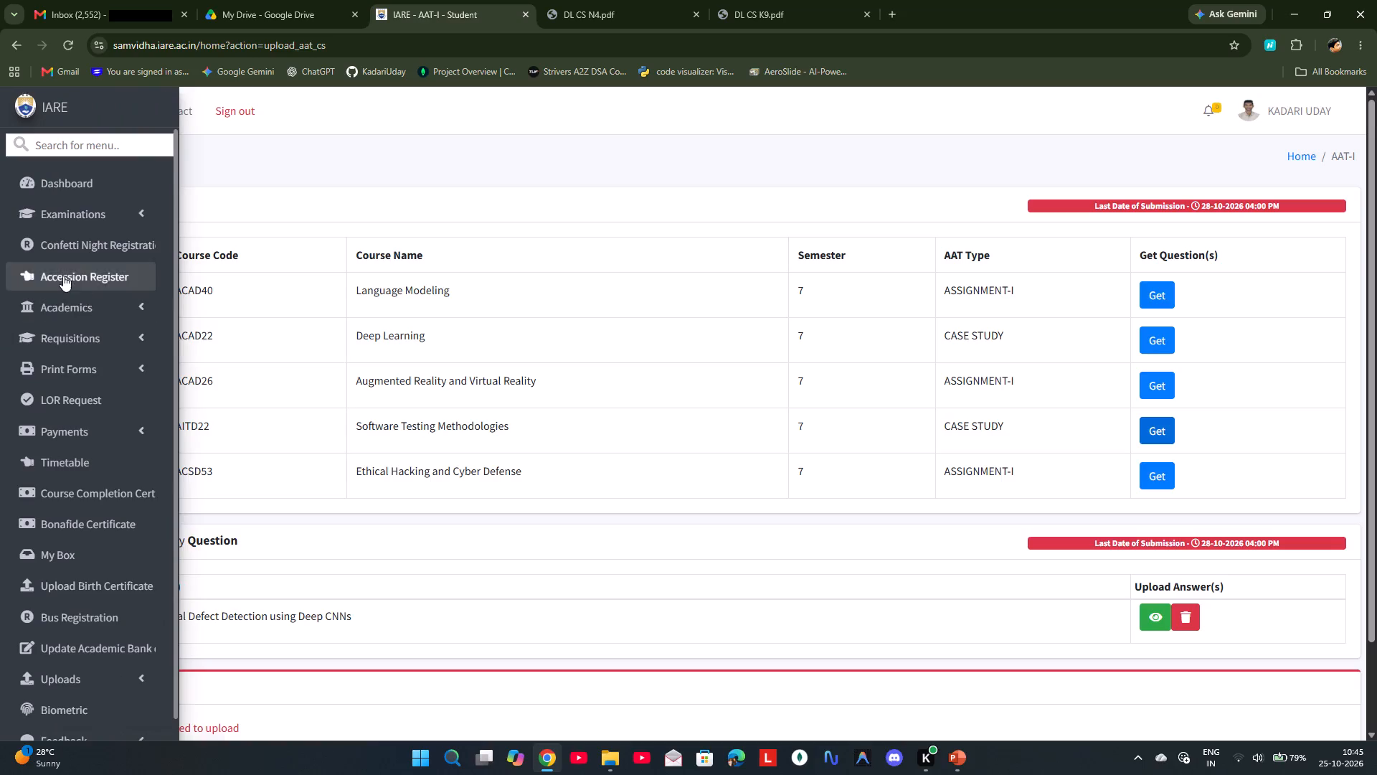
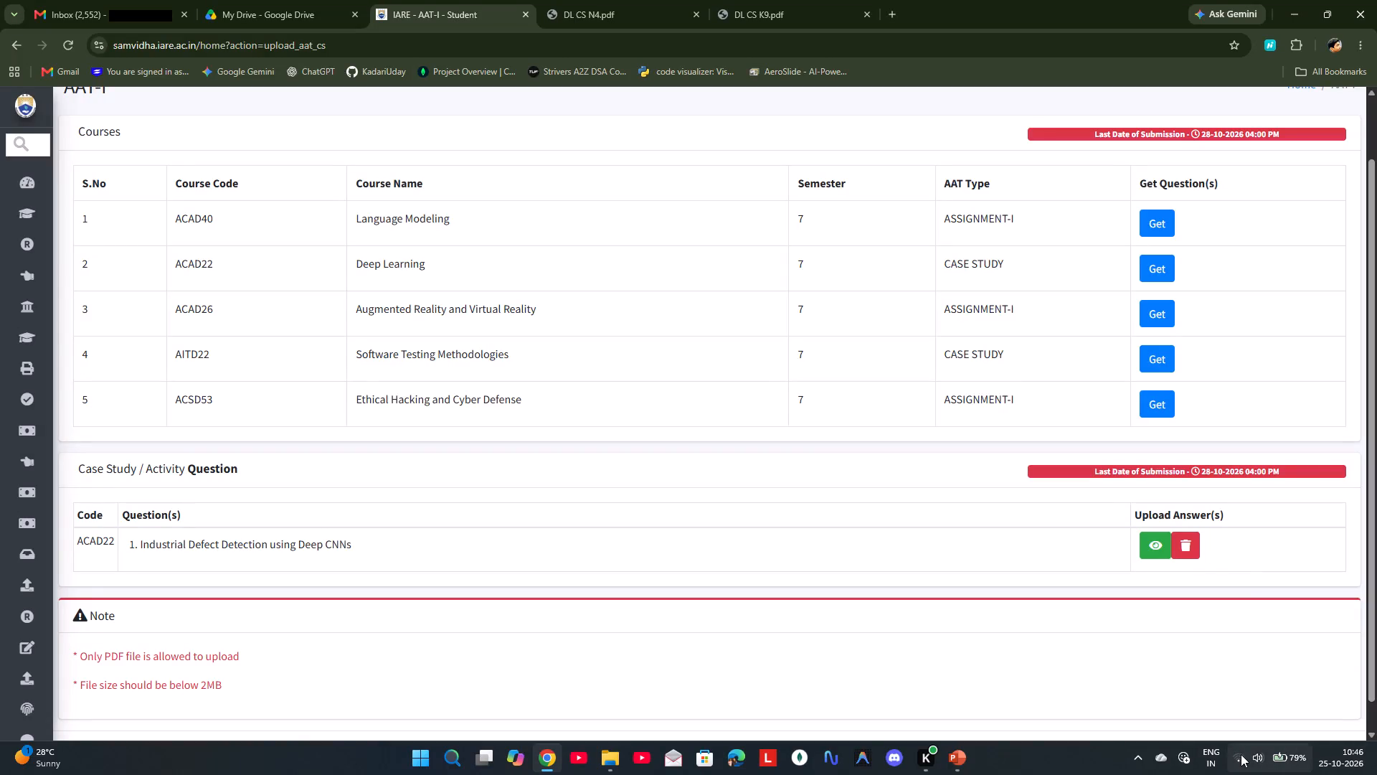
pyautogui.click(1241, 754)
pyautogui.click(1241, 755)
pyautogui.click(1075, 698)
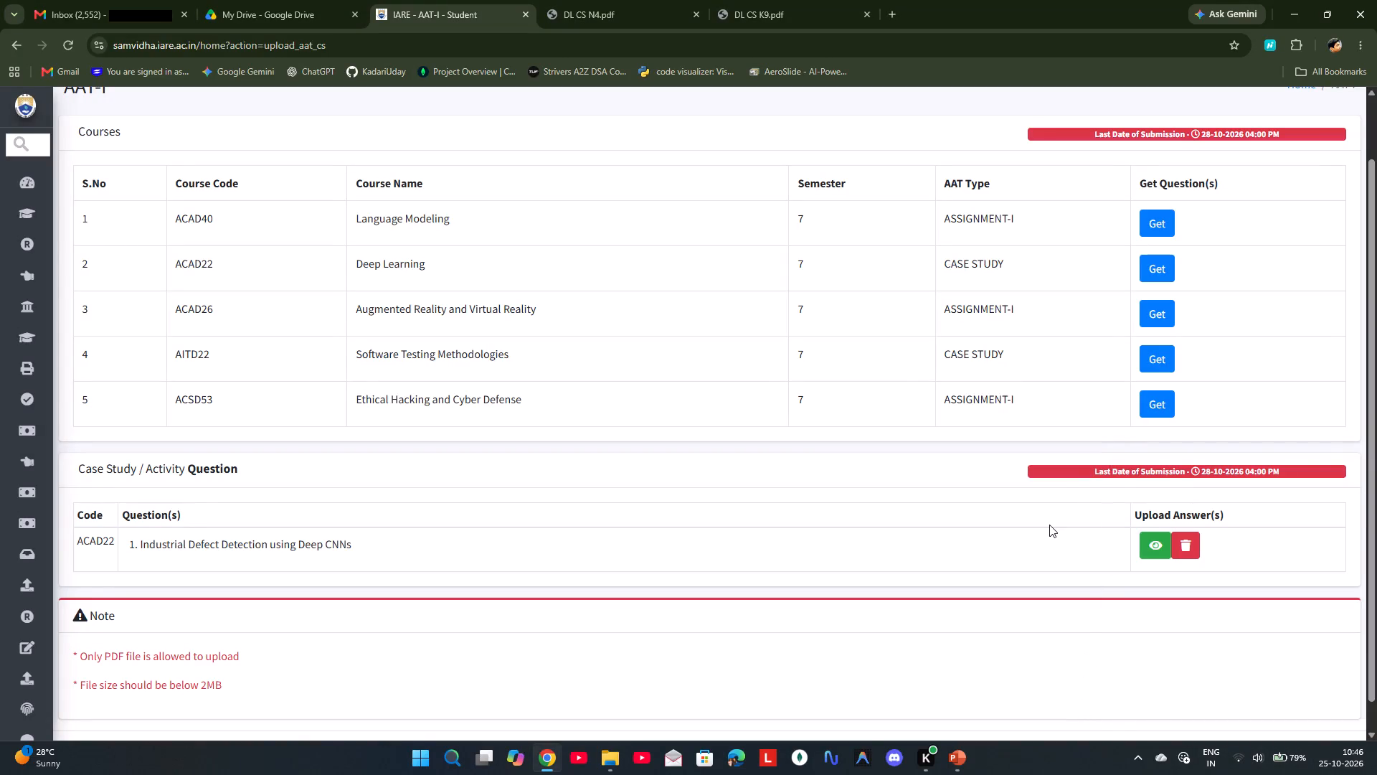